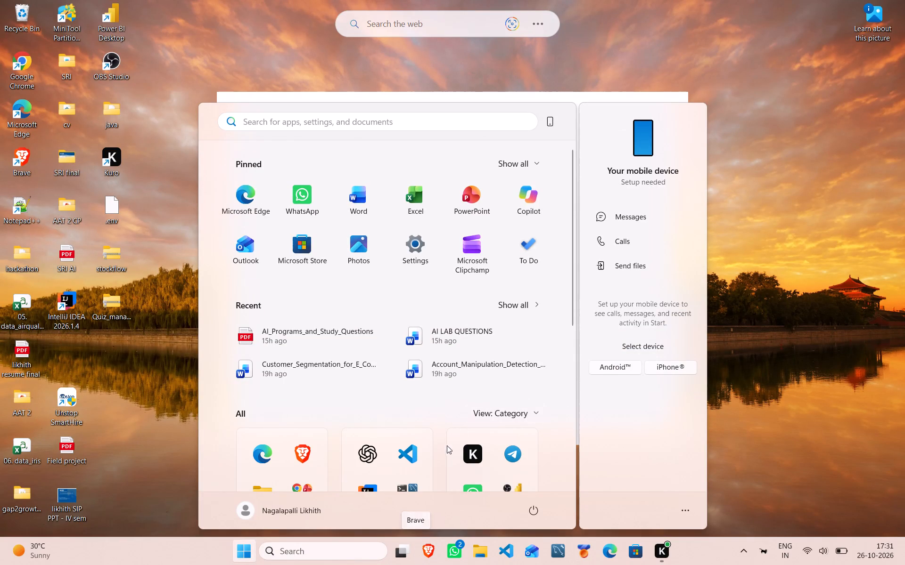
Open the Account_Manipulation_Detection_Report Word document from Downloads > sem 5 > AAT 2 > ISM.
{"action": "left_click", "coordinate": [479, 554]}
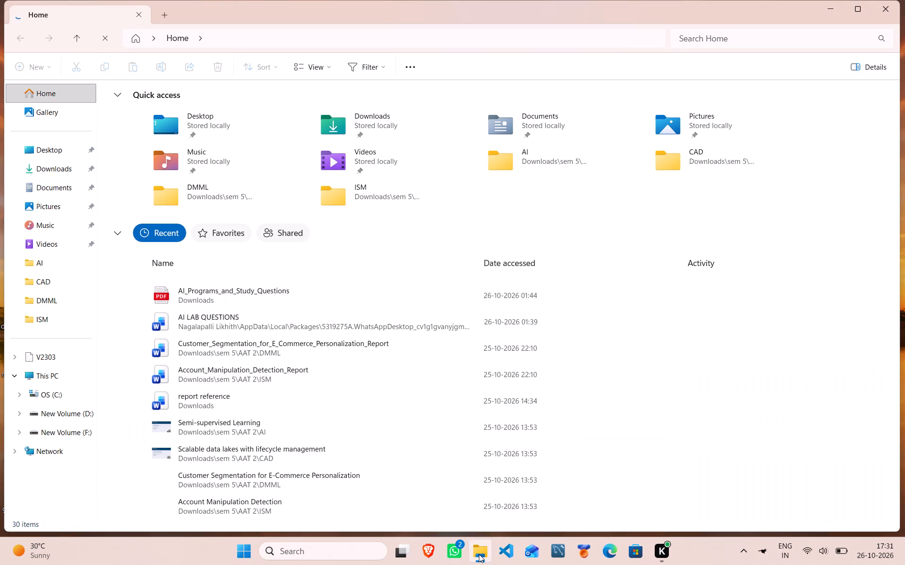
{"action": "left_click", "coordinate": [53, 166]}
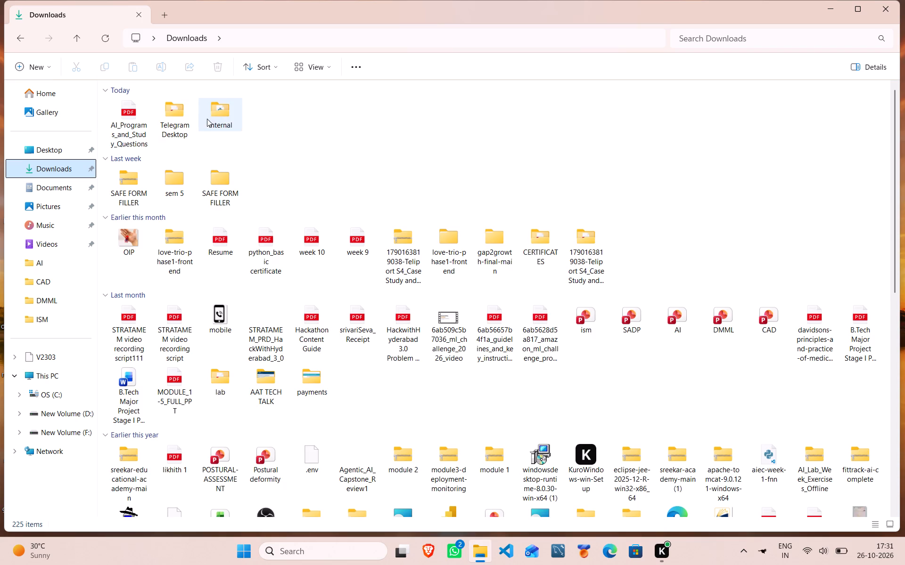
{"action": "double_click", "coordinate": [175, 190]}
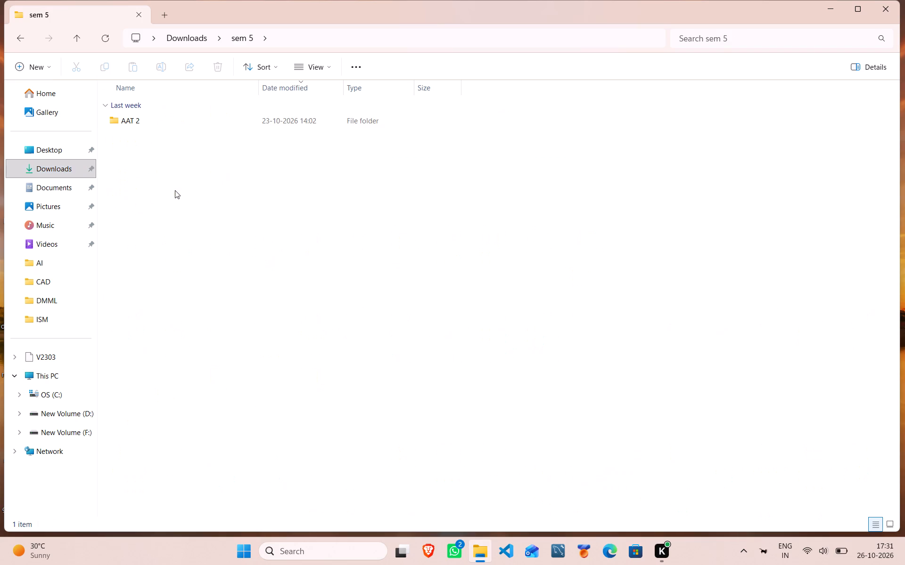
{"action": "double_click", "coordinate": [184, 119]}
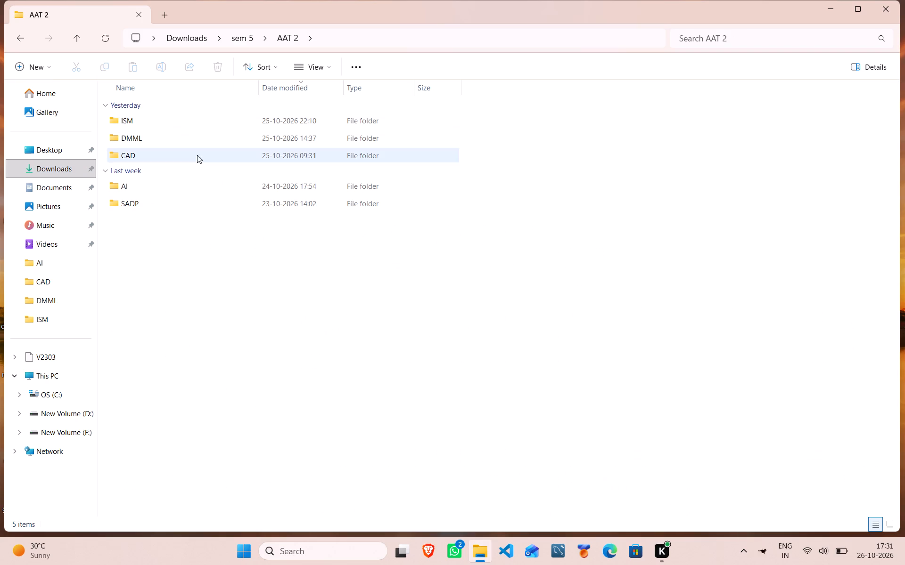
{"action": "double_click", "coordinate": [178, 122]}
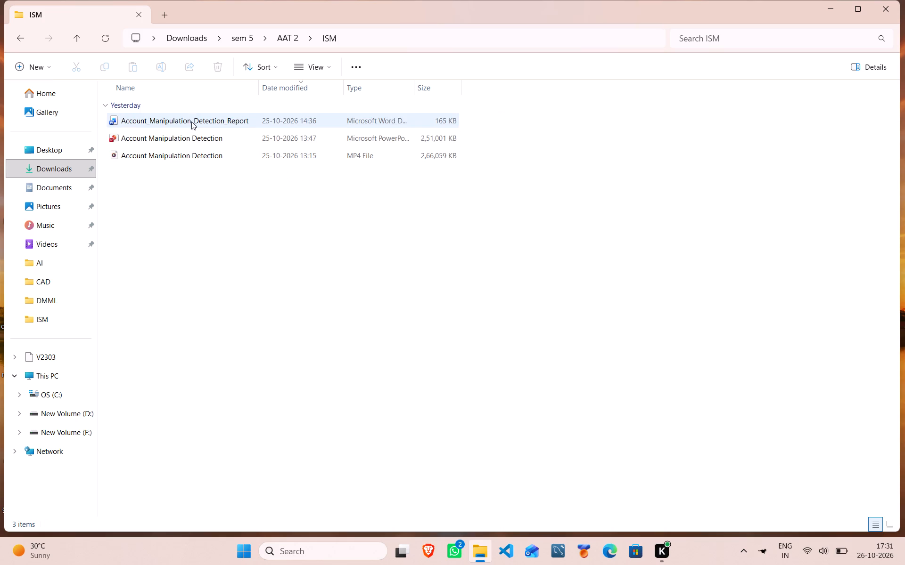
{"action": "double_click", "coordinate": [191, 121]}
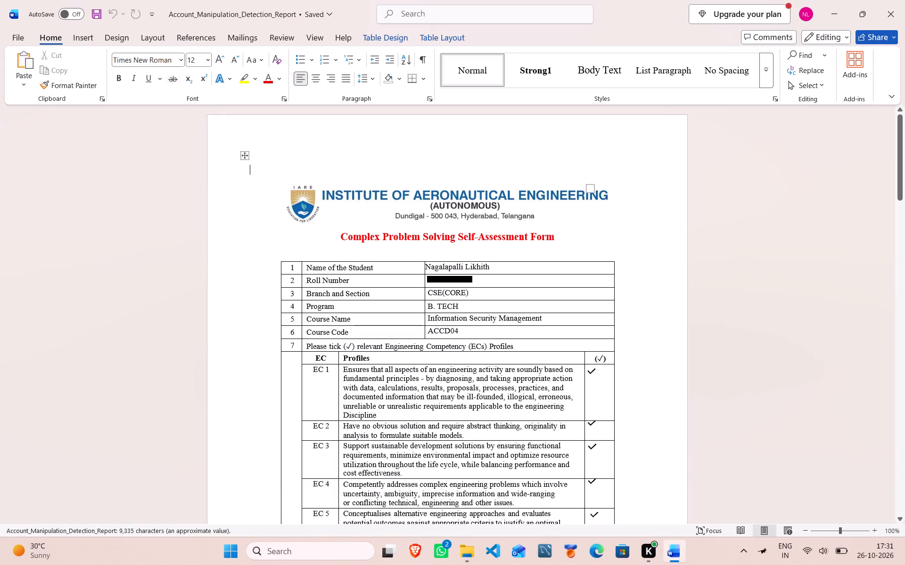
Open the Customer Segmentation for E-Commerce Word report from the DMML folder in AAT 2.
{"action": "left_click", "coordinate": [832, 8]}
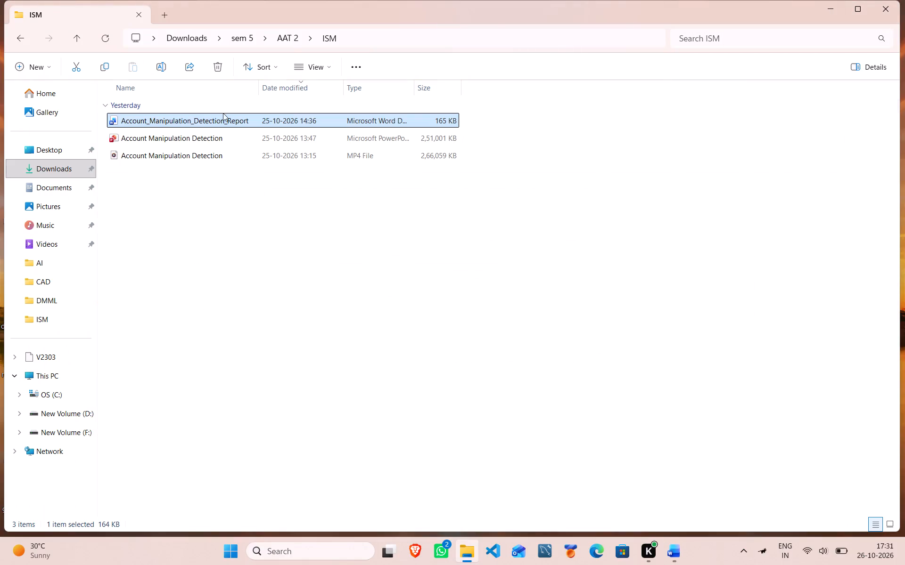
{"action": "left_click", "coordinate": [288, 40]}
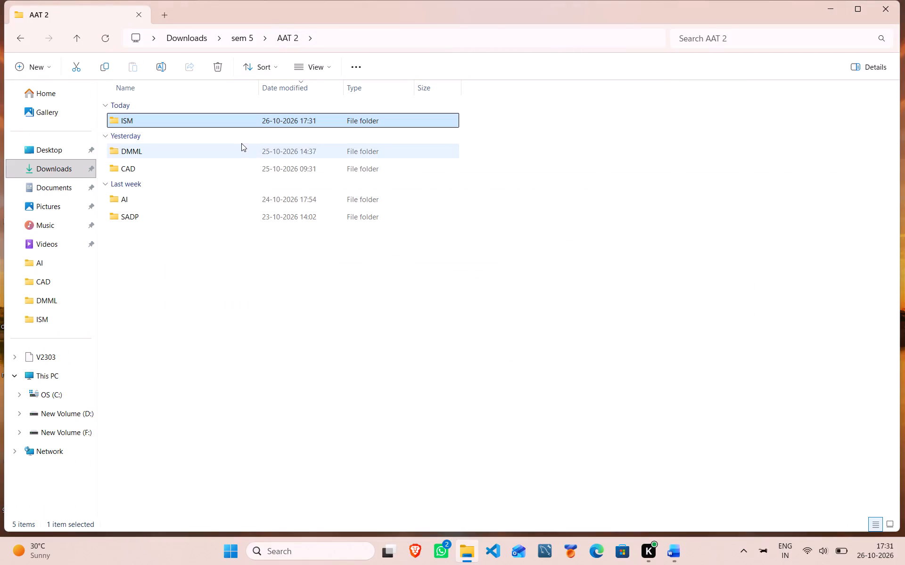
{"action": "double_click", "coordinate": [241, 146]}
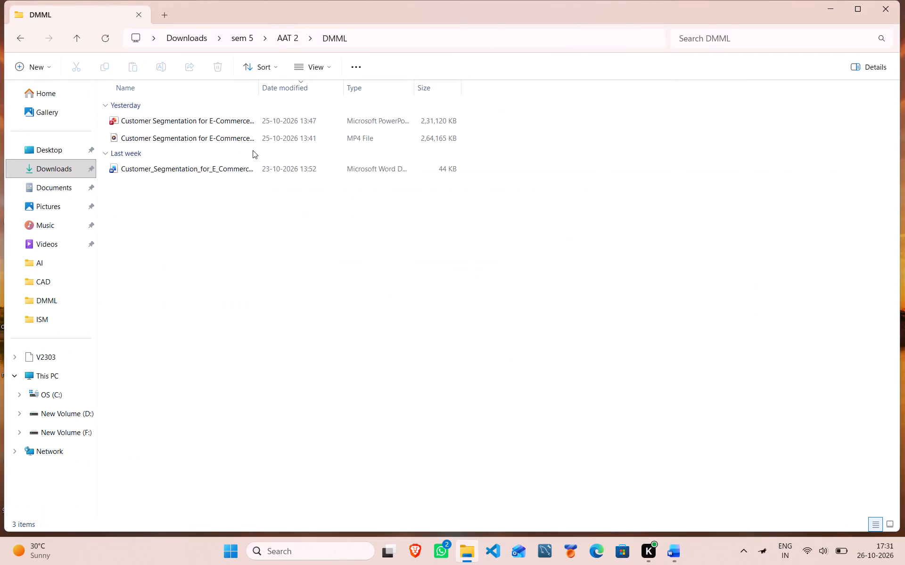
{"action": "double_click", "coordinate": [263, 170]}
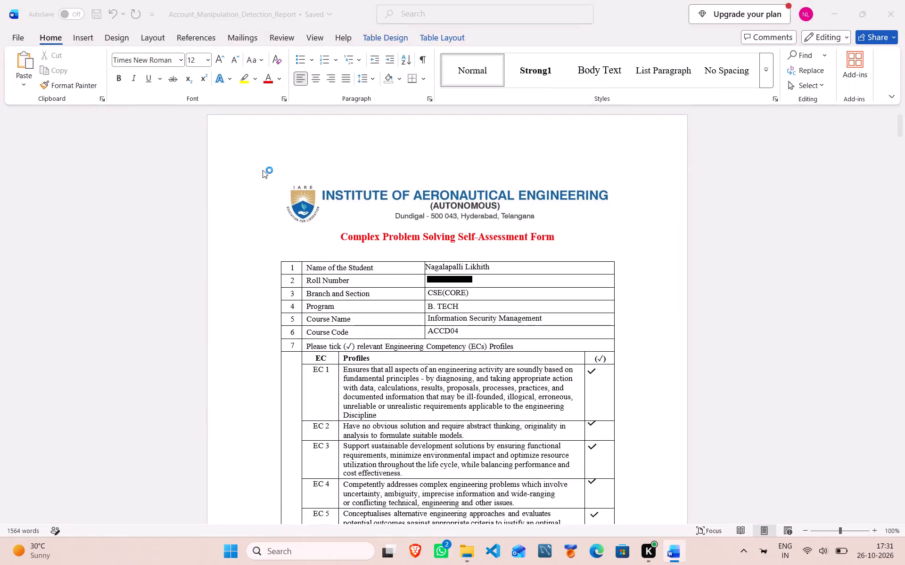
Delete the Customer Segmentation report's front matter, from the top of the first page to near the end of the text before Chapter 1.
{"action": "scroll", "coordinate": [315, 196], "scroll_direction": "down", "scroll_amount": 3}
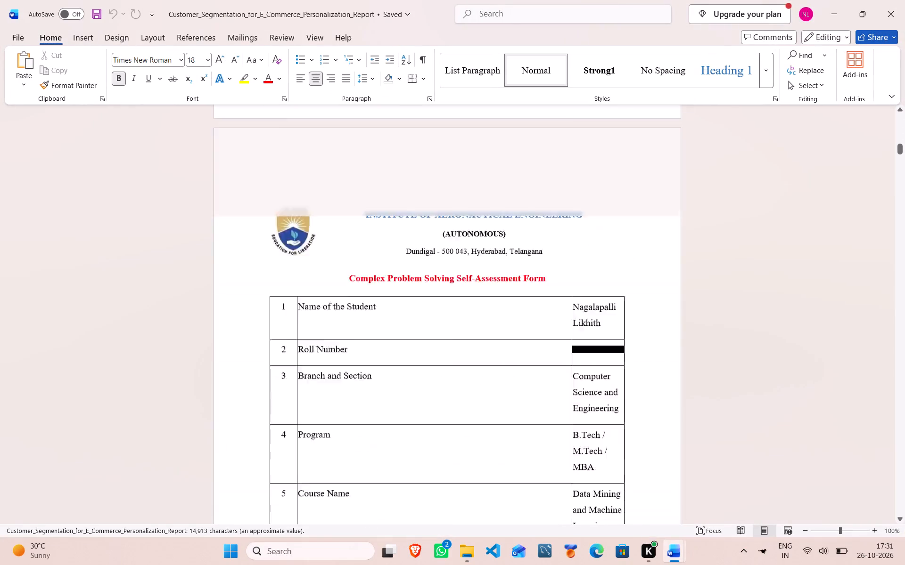
{"action": "scroll", "coordinate": [315, 196], "scroll_direction": "down", "scroll_amount": 3}
{"action": "scroll", "coordinate": [315, 196], "scroll_direction": "up", "scroll_amount": 10}
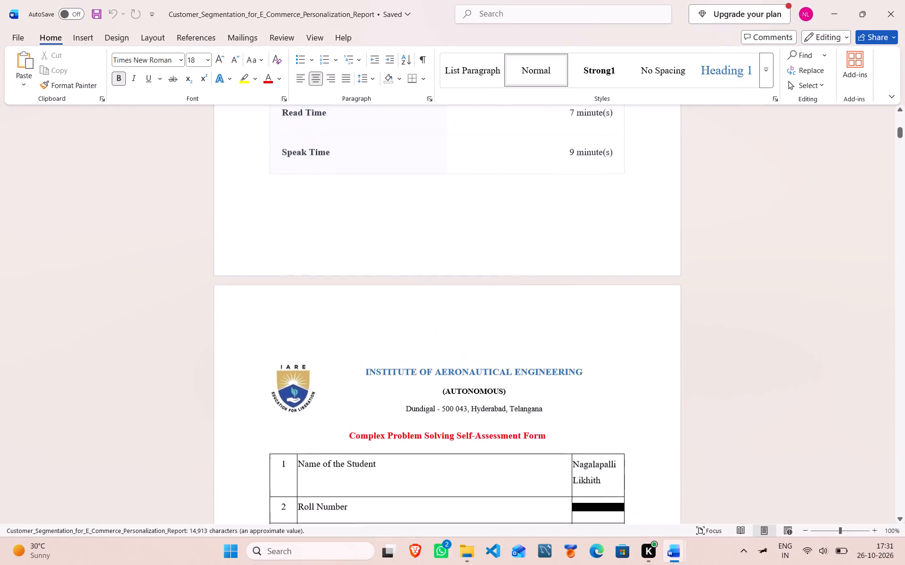
{"action": "scroll", "coordinate": [315, 196], "scroll_direction": "up", "scroll_amount": 2}
{"action": "left_click_drag", "start_coordinate": [313, 196], "coordinate": [382, 564]}
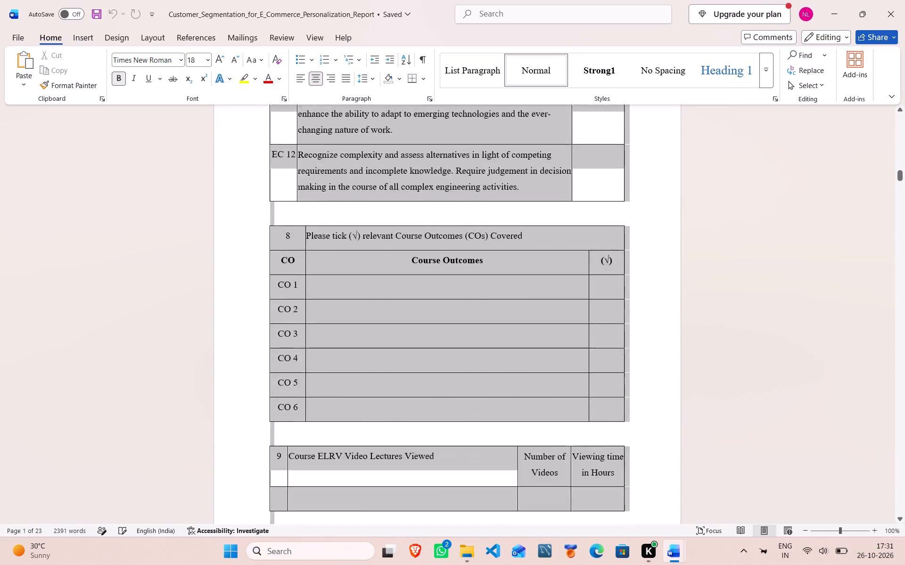
{"action": "left_click_drag", "start_coordinate": [382, 564], "coordinate": [380, 564]}
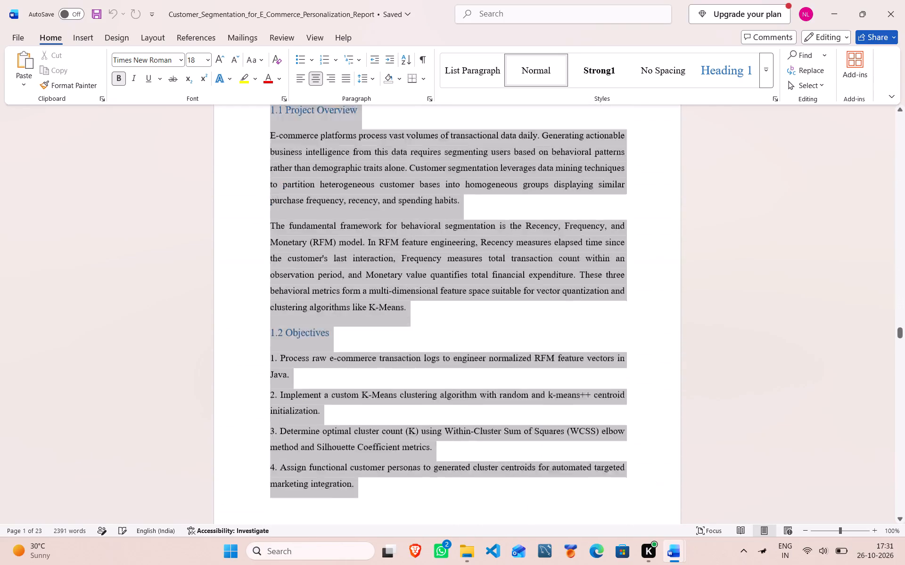
{"action": "left_click_drag", "start_coordinate": [380, 564], "coordinate": [369, 39]}
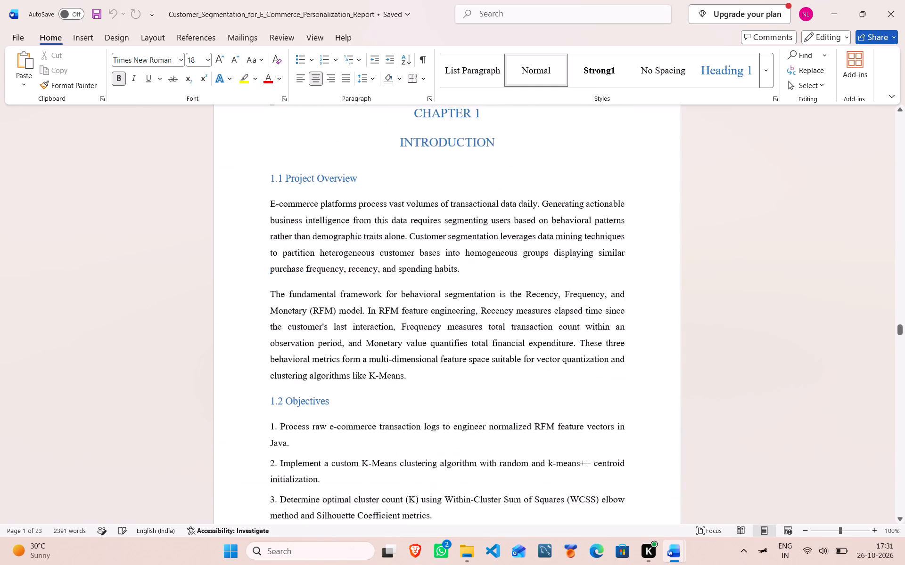
{"action": "left_click_drag", "start_coordinate": [369, 39], "coordinate": [389, 324]}
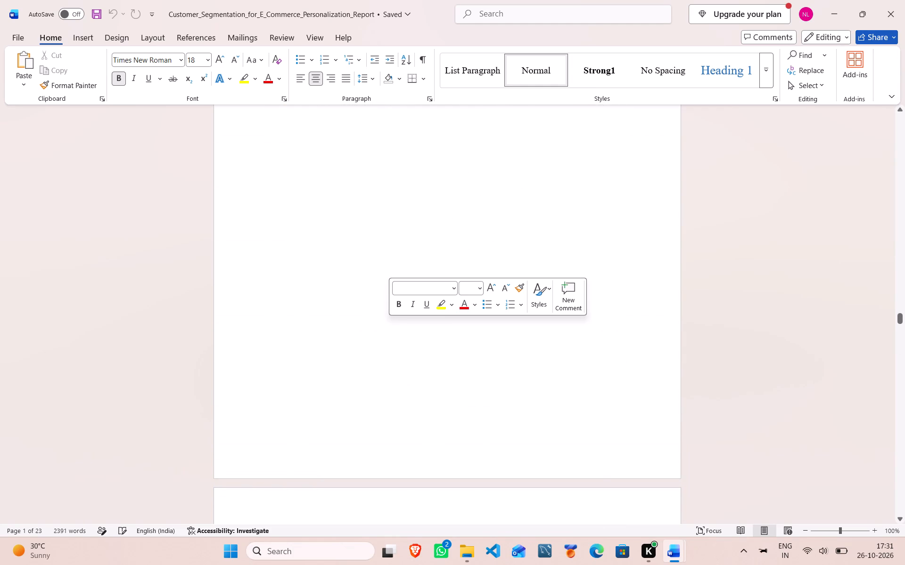
{"action": "key", "text": "BackSpace"}
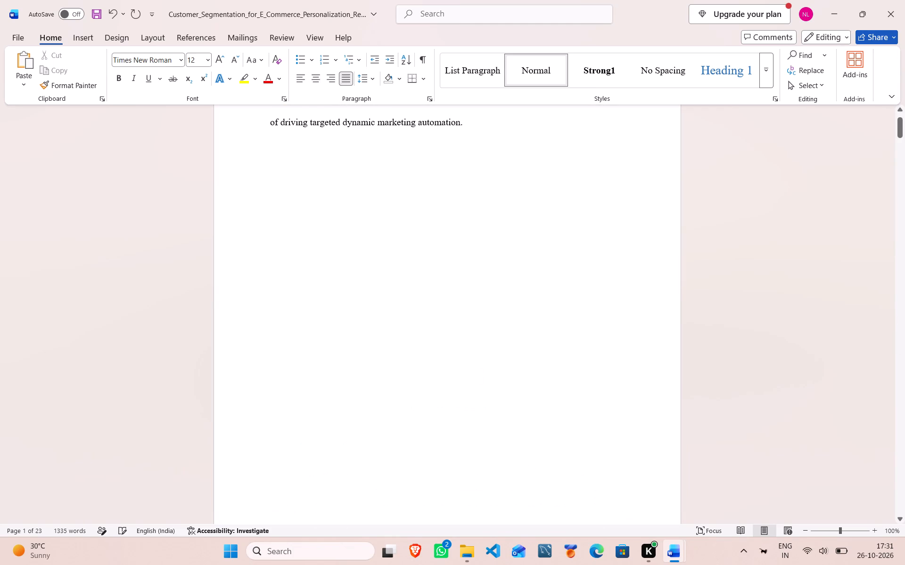
Delete the leftover text ending in "of driving targeted dynamic marketing automation." so that the report starts at Chapter 1.
{"action": "scroll", "coordinate": [389, 324], "scroll_direction": "up", "scroll_amount": 3}
{"action": "left_click", "coordinate": [389, 324]}
{"action": "scroll", "coordinate": [389, 324], "scroll_direction": "up", "scroll_amount": 1}
{"action": "scroll", "coordinate": [389, 324], "scroll_direction": "down", "scroll_amount": 4}
{"action": "scroll", "coordinate": [389, 324], "scroll_direction": "up", "scroll_amount": 1}
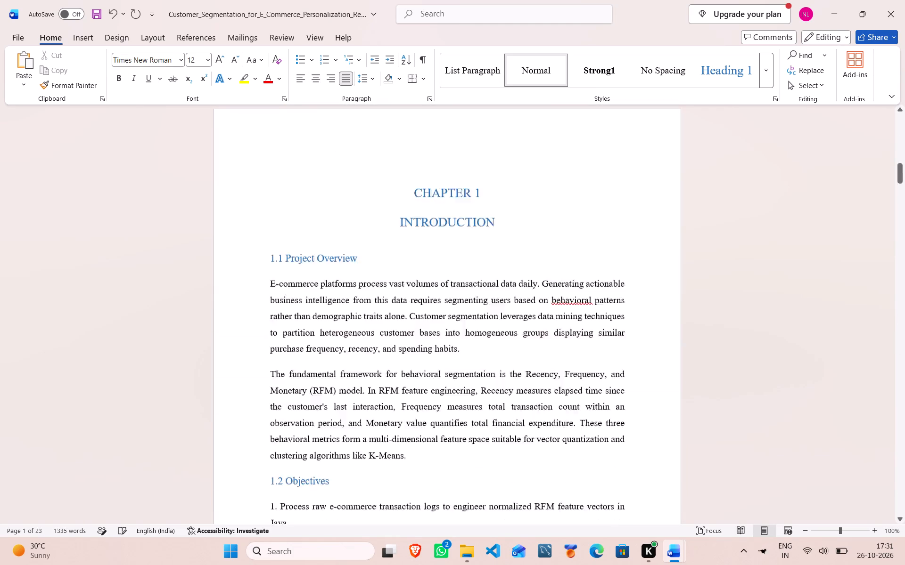
{"action": "scroll", "coordinate": [389, 324], "scroll_direction": "up", "scroll_amount": 5}
{"action": "left_click_drag", "start_coordinate": [510, 295], "coordinate": [190, 101]}
{"action": "key", "text": "BackSpace"}
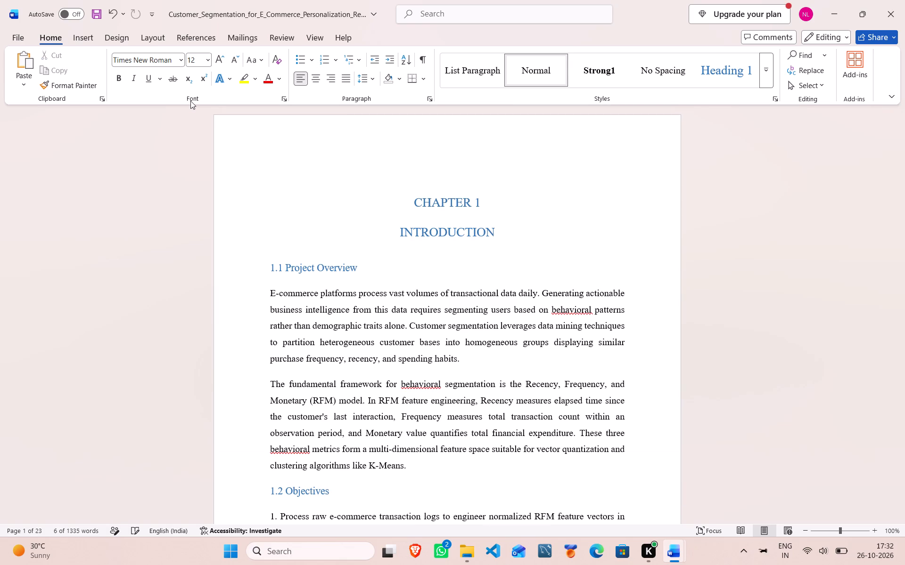
In the Account Manipulation Detection report, copy everything from the top of the Self-Assessment Form through the end of the Defining the Problem section.
{"action": "key", "text": "alt+Tab"}
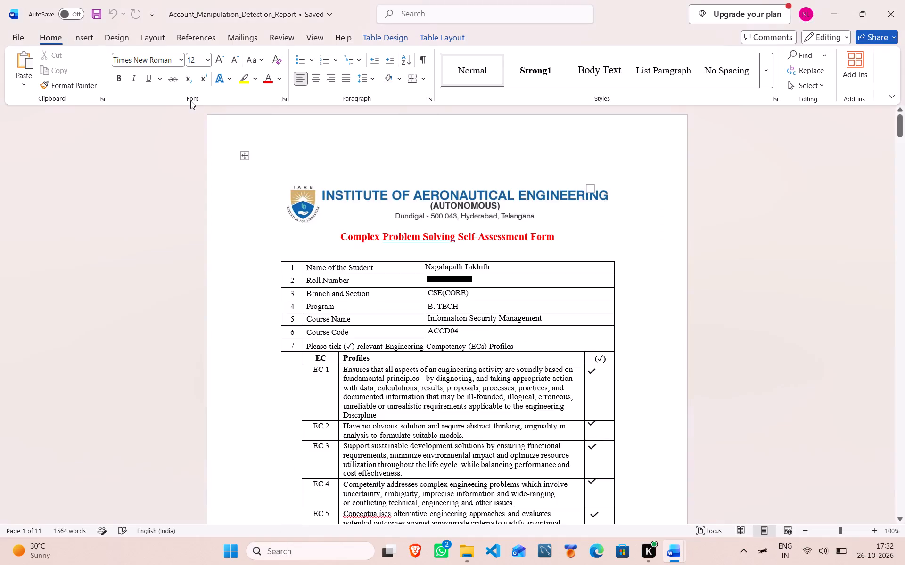
{"action": "left_click", "coordinate": [280, 136]}
{"action": "left_click", "coordinate": [269, 136]}
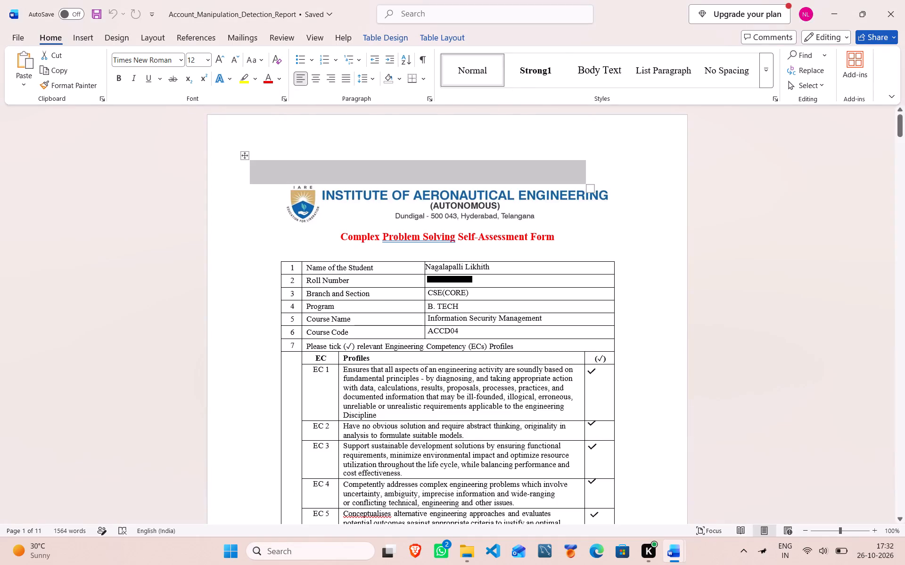
{"action": "left_click_drag", "start_coordinate": [269, 136], "coordinate": [311, 285]}
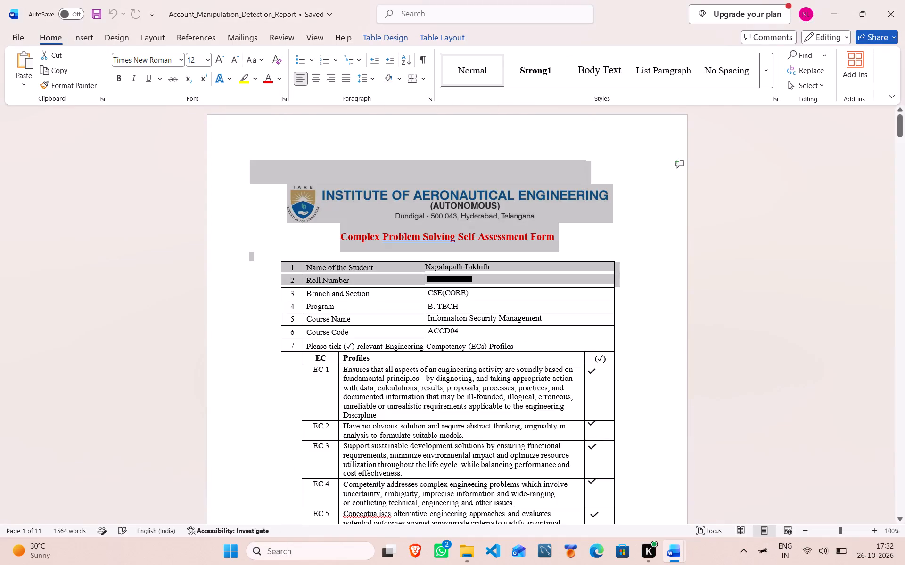
{"action": "left_click_drag", "start_coordinate": [311, 285], "coordinate": [328, 497]}
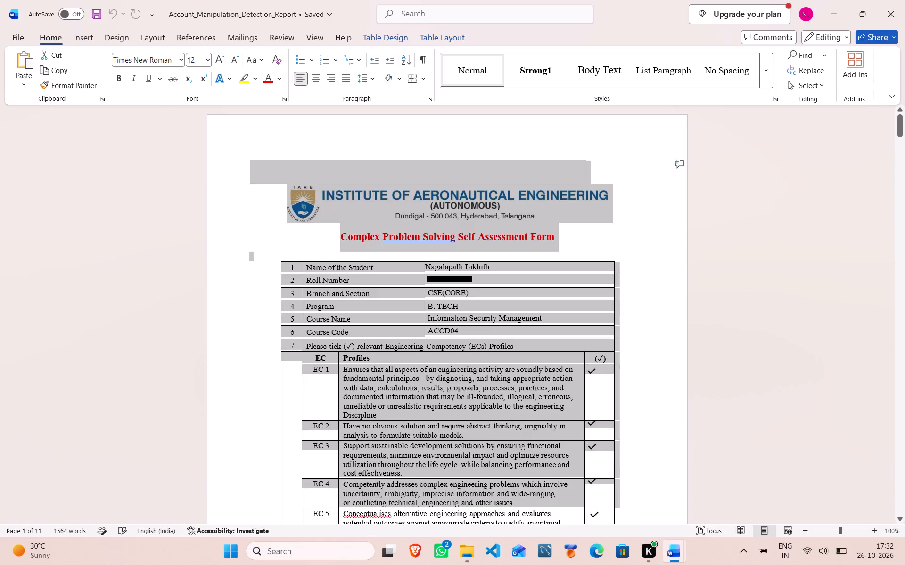
{"action": "left_click_drag", "start_coordinate": [328, 497], "coordinate": [328, 564]}
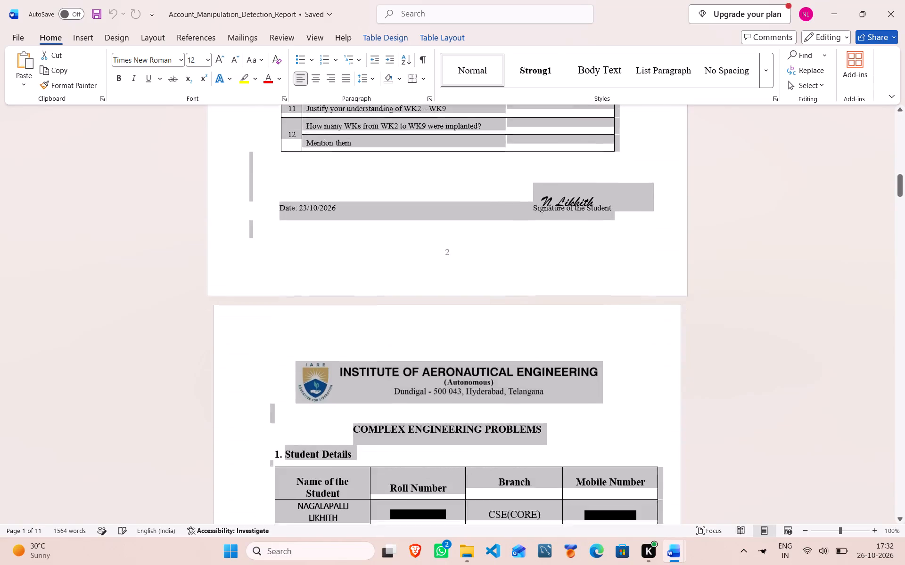
{"action": "left_click_drag", "start_coordinate": [328, 564], "coordinate": [325, 105]}
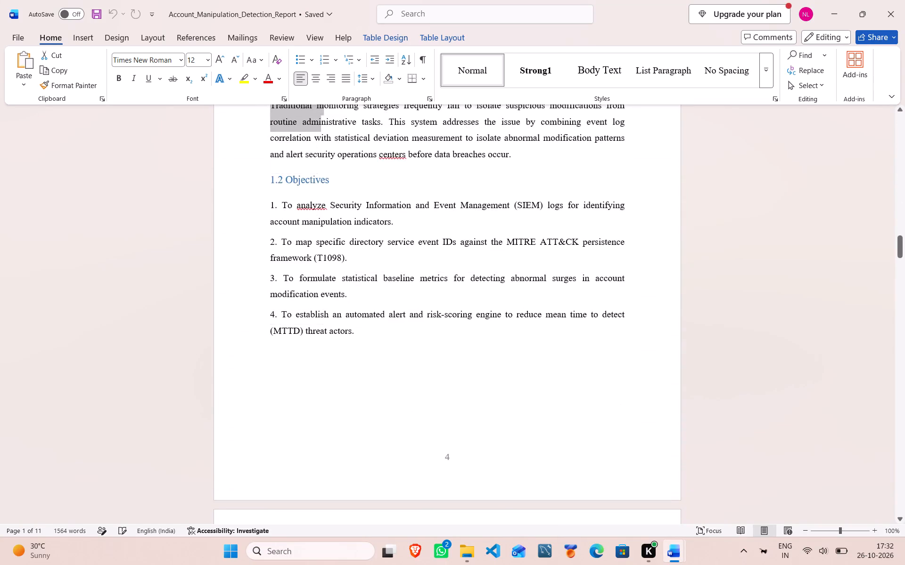
{"action": "left_click_drag", "start_coordinate": [325, 105], "coordinate": [384, 276]}
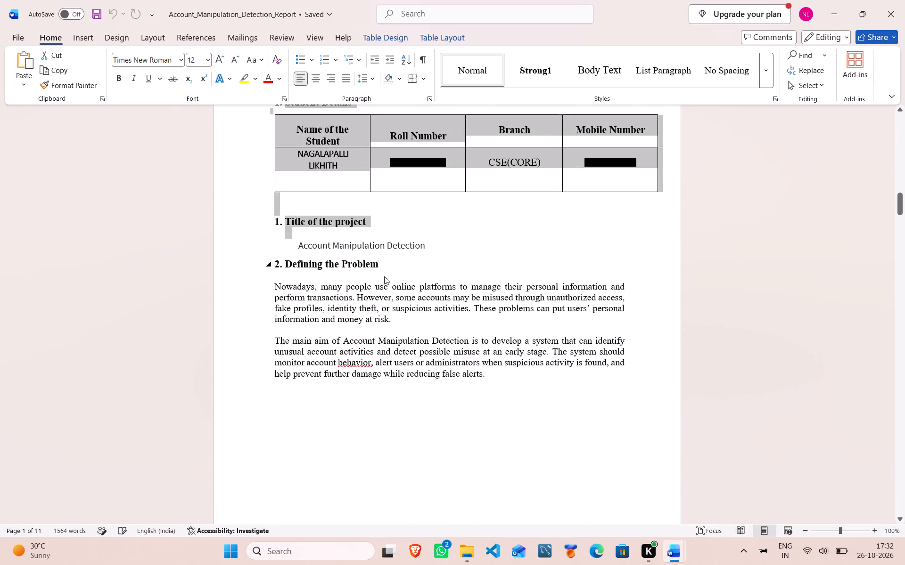
{"action": "left_click_drag", "start_coordinate": [384, 276], "coordinate": [498, 373]}
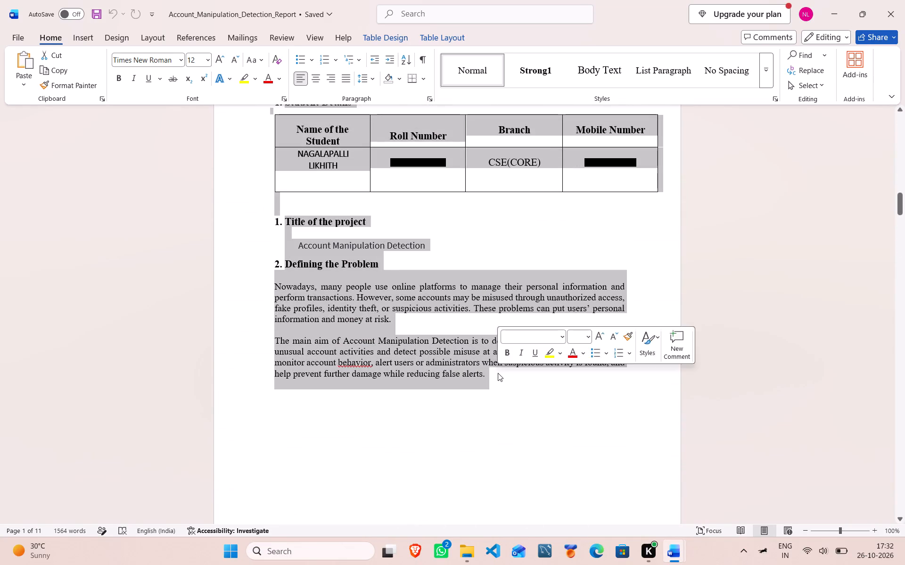
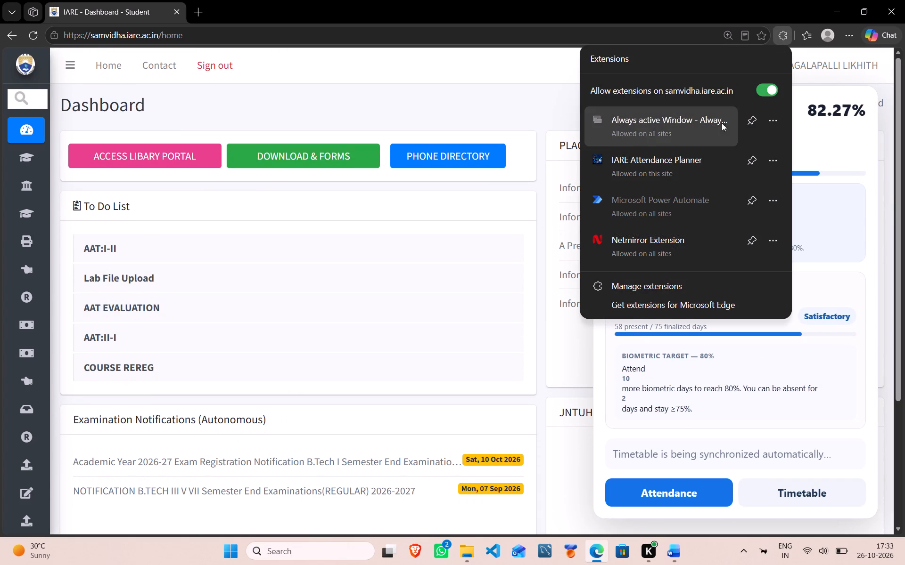
Remove the IARE Attendance Planner extension from Microsoft Edge.
{"action": "left_click", "coordinate": [770, 158]}
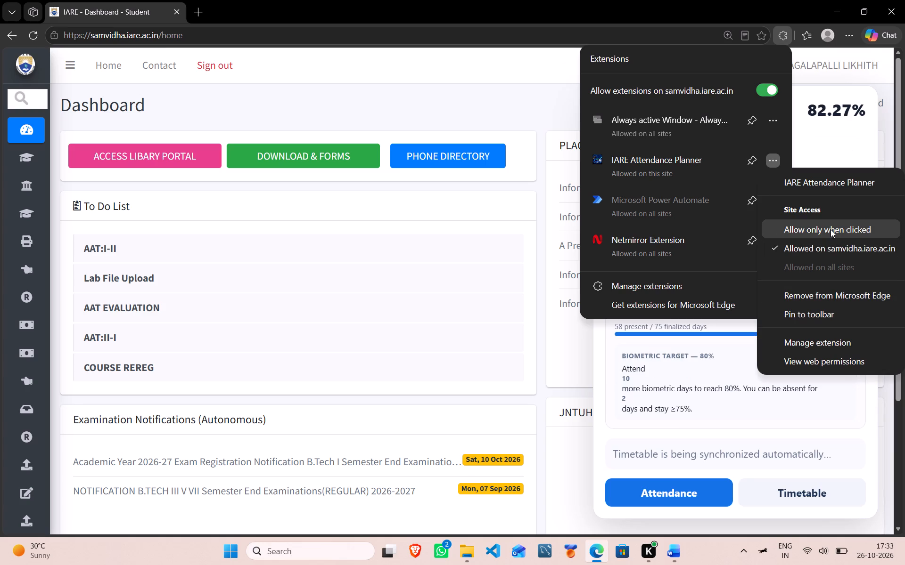
{"action": "left_click", "coordinate": [840, 297]}
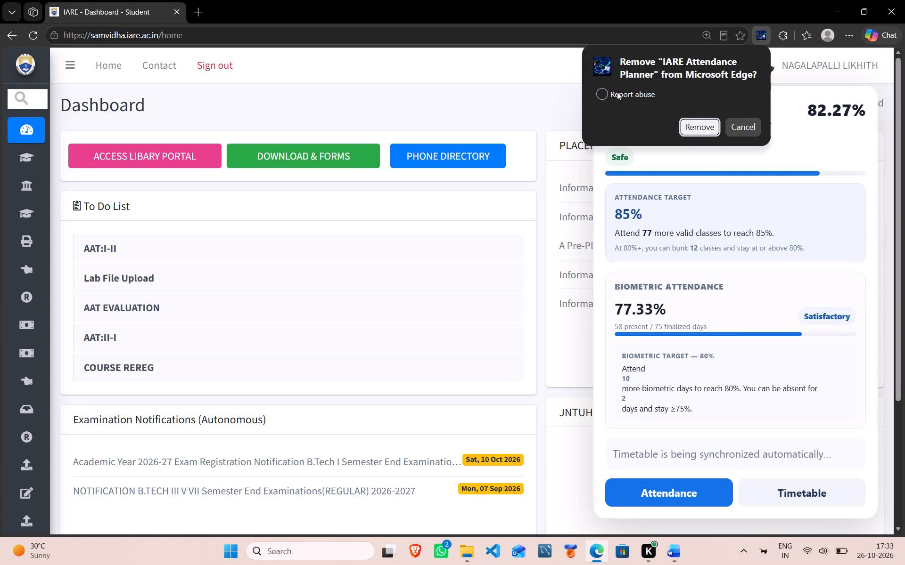
{"action": "left_click", "coordinate": [702, 126]}
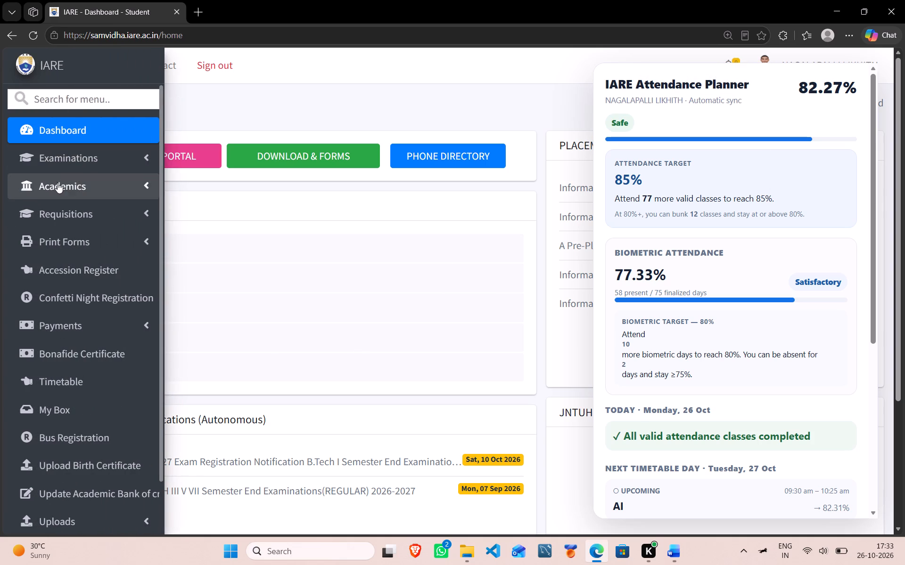
Open the AAT-II upload page in the college's student portal.
{"action": "scroll", "coordinate": [102, 418], "scroll_direction": "down", "scroll_amount": 3}
{"action": "left_click", "coordinate": [107, 475]}
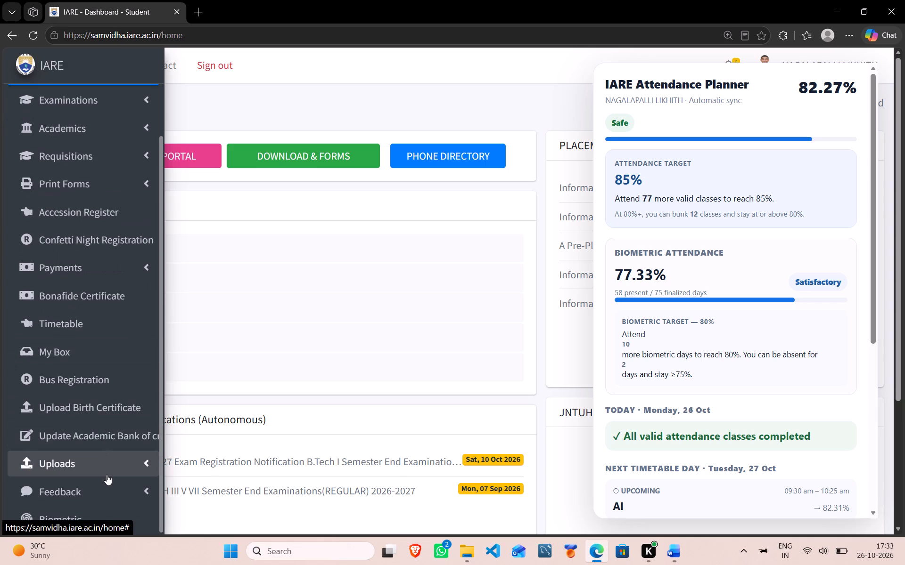
{"action": "scroll", "coordinate": [107, 475], "scroll_direction": "down", "scroll_amount": 2}
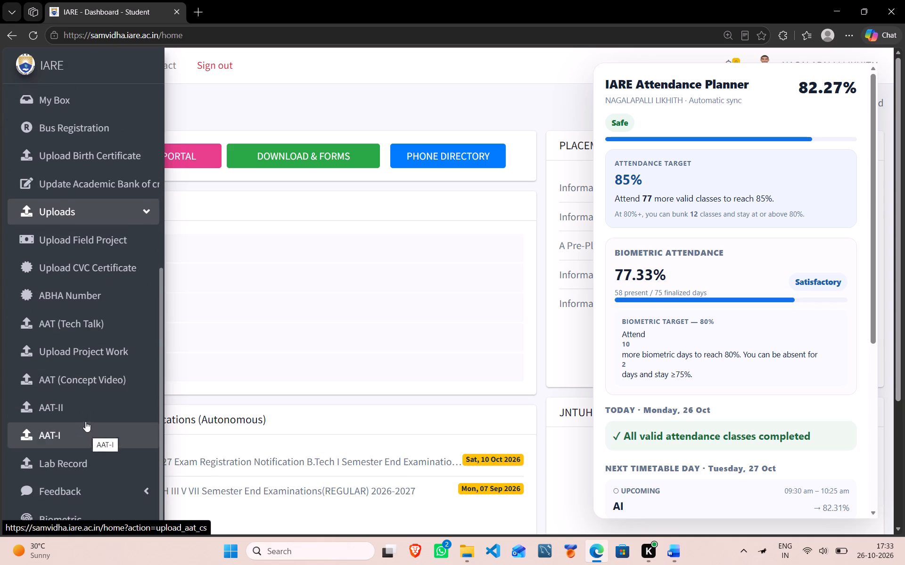
{"action": "left_click", "coordinate": [84, 403]}
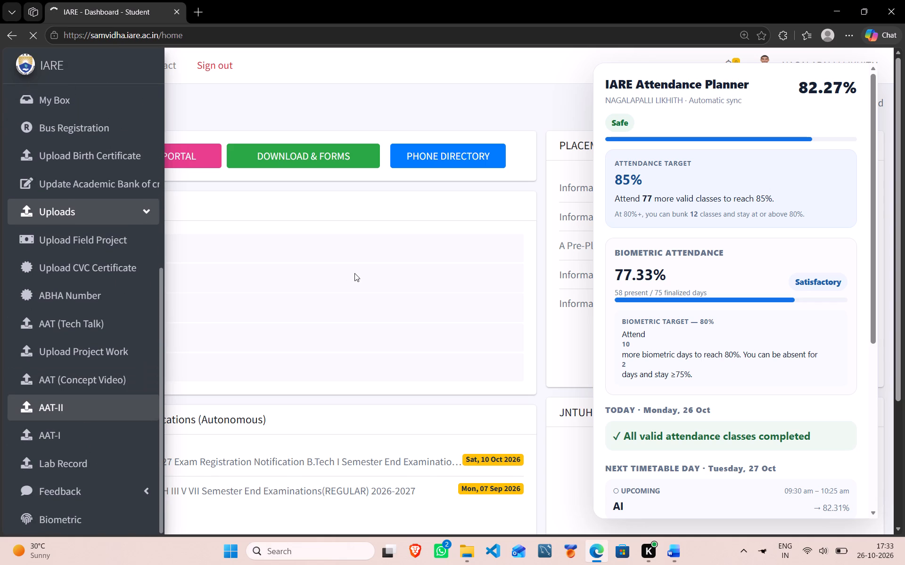
{"action": "left_click", "coordinate": [127, 404]}
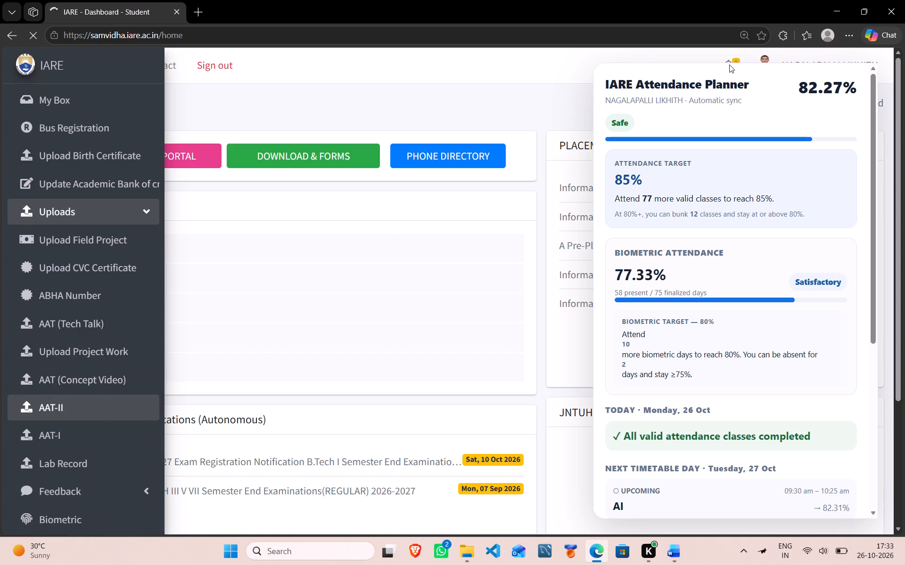
{"action": "left_click", "coordinate": [202, 11]}
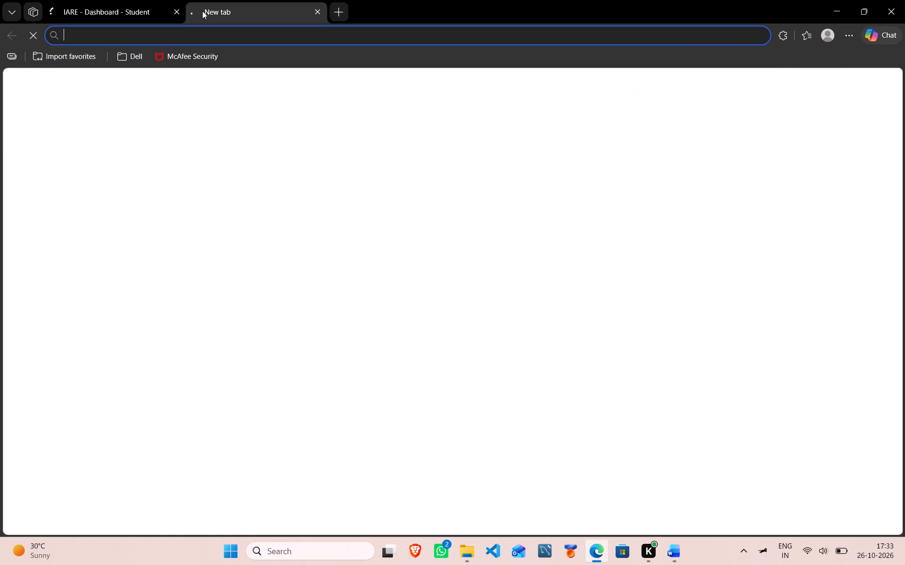
{"action": "type", "text": "sam"}
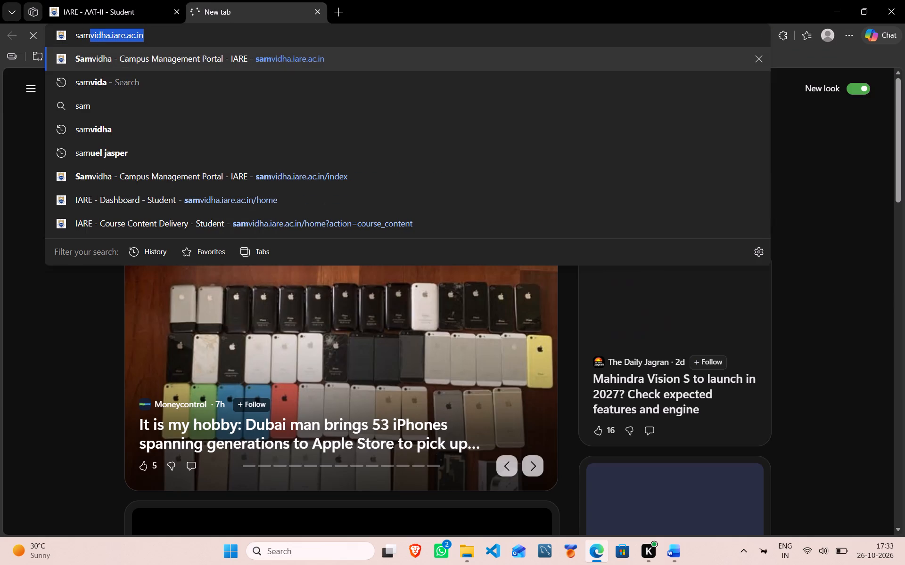
{"action": "left_click", "coordinate": [132, 3]}
Get the assigned question for the Data Mining and Machine Learning course.
{"action": "scroll", "coordinate": [257, 286], "scroll_direction": "down", "scroll_amount": 1}
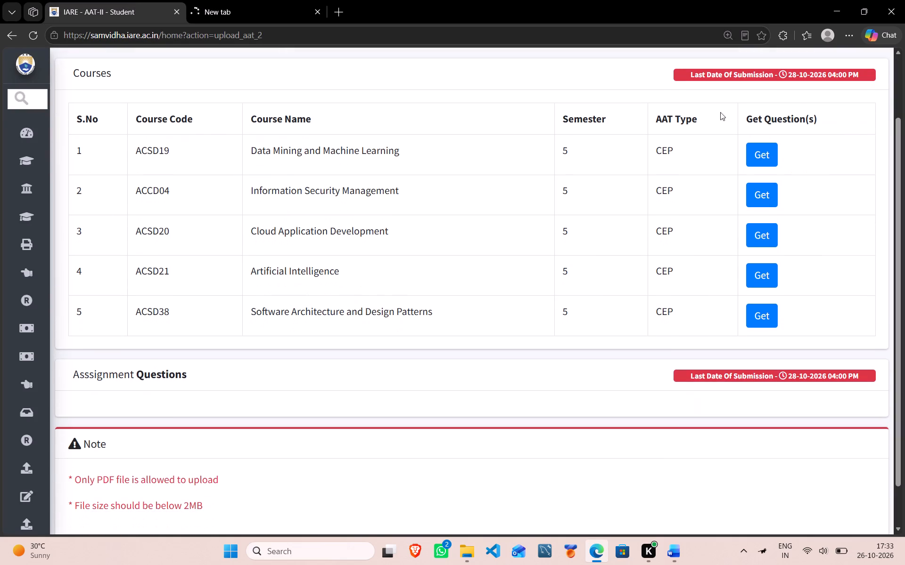
{"action": "left_click", "coordinate": [762, 164]}
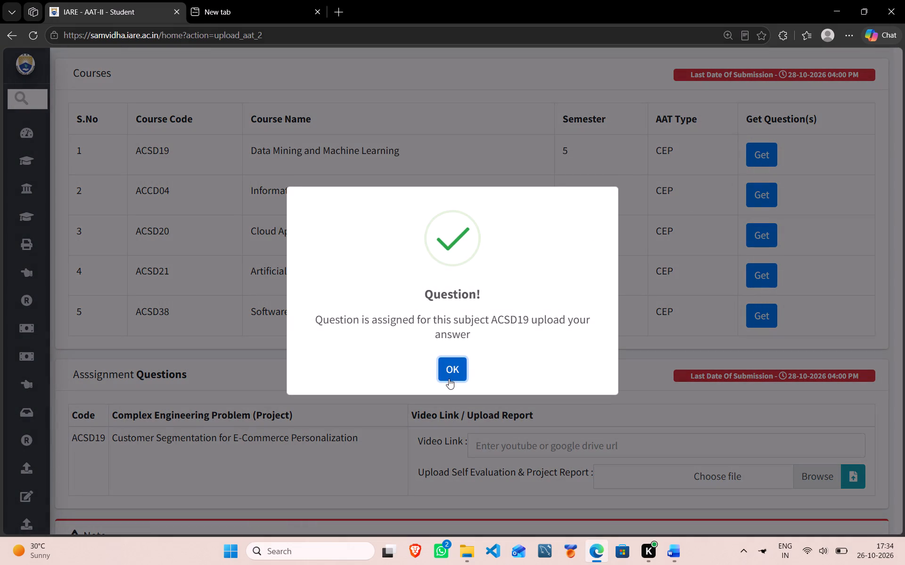
{"action": "left_click", "coordinate": [449, 379]}
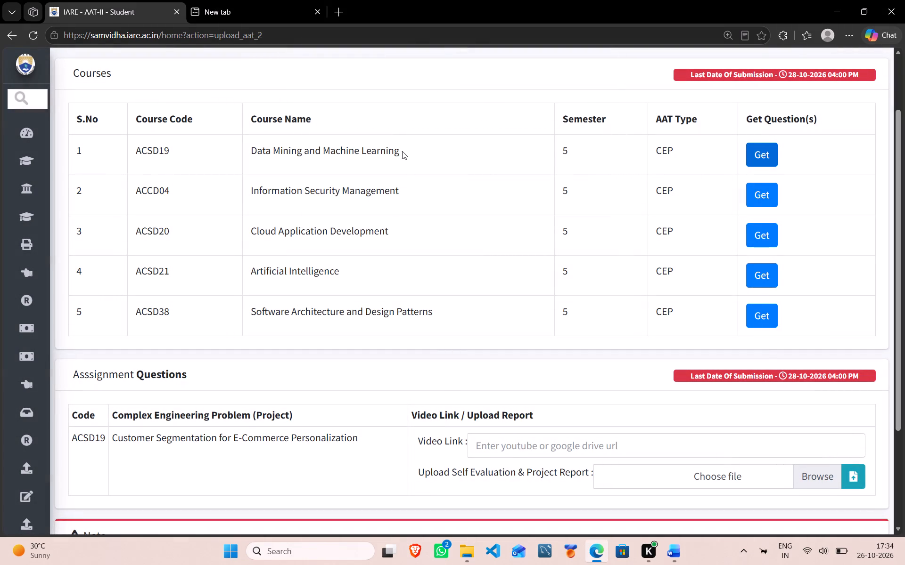
Copy the course name Data Mining and Machine Learning from the portal into the Course Name row of the Word report's self-assessment form.
{"action": "left_click_drag", "start_coordinate": [401, 149], "coordinate": [249, 157]}
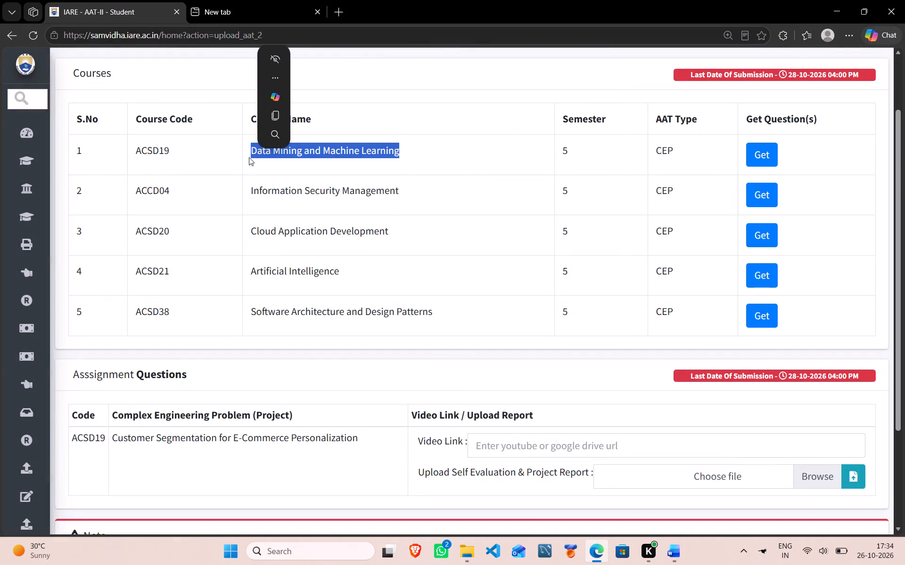
{"action": "key", "text": "ctrl+c"}
{"action": "key", "text": "alt+Tab"}
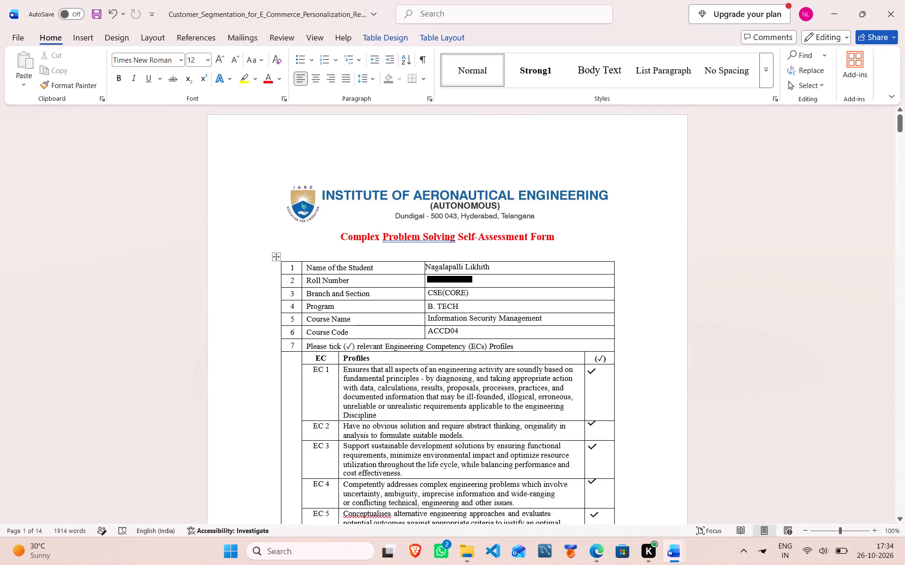
{"action": "scroll", "coordinate": [493, 286], "scroll_direction": "down", "scroll_amount": 1}
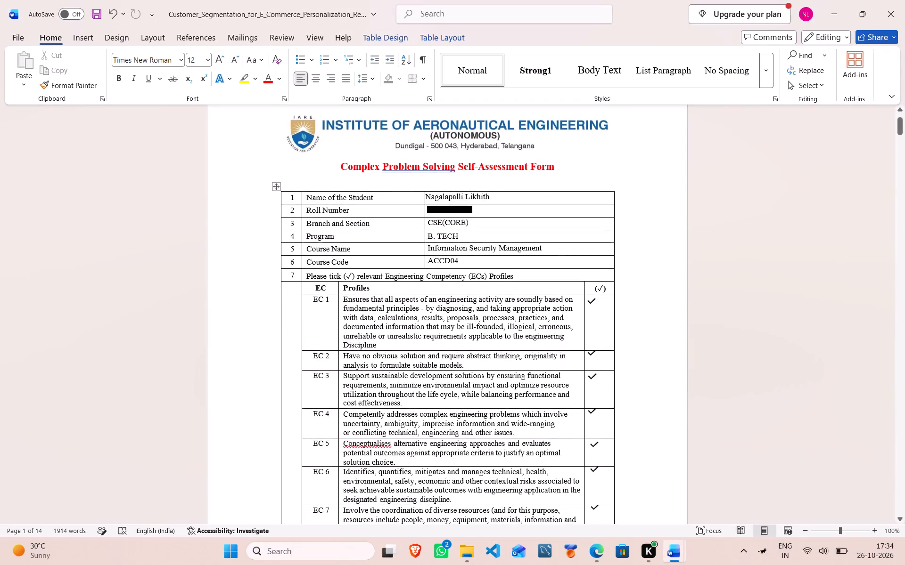
{"action": "left_click_drag", "start_coordinate": [550, 249], "coordinate": [436, 245]}
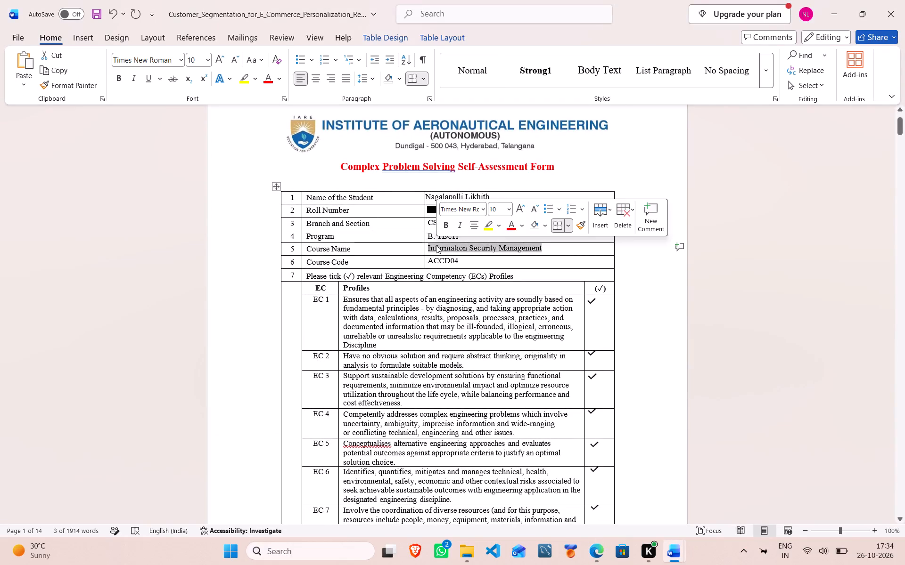
{"action": "key", "text": "ctrl+v"}
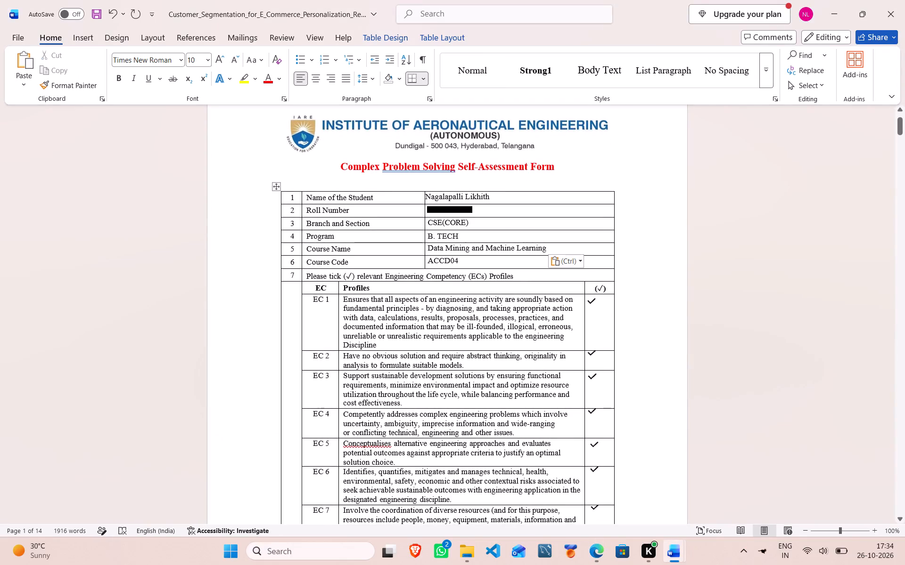
Copy the course code ACSD19 from the portal in Edge into the Course Code row of the Word report's self-assessment form.
{"action": "key", "text": "alt+Tab"}
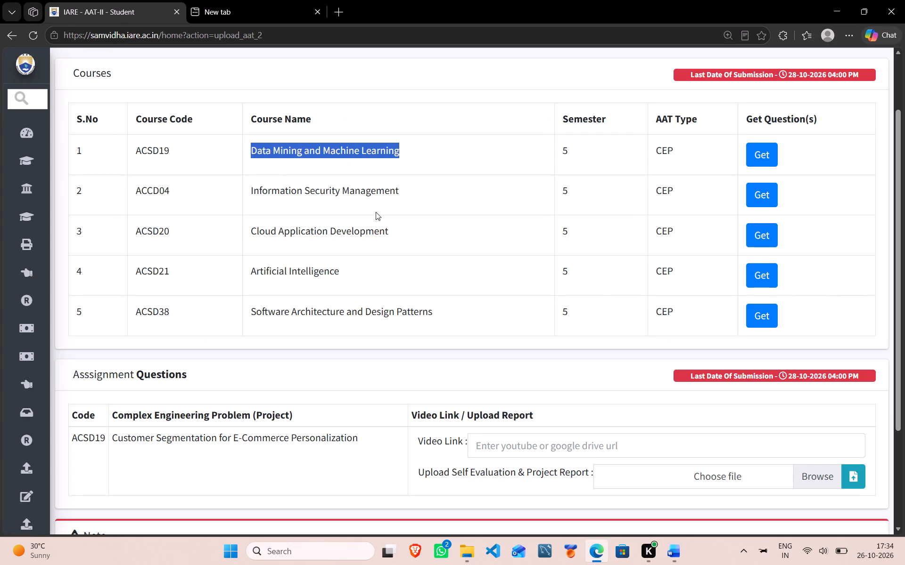
{"action": "left_click_drag", "start_coordinate": [173, 151], "coordinate": [146, 147]}
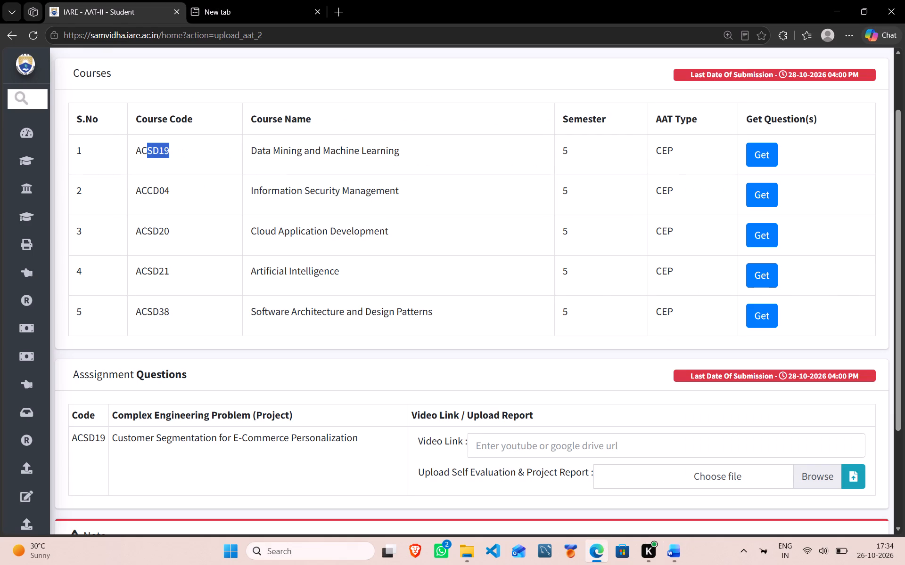
{"action": "left_click_drag", "start_coordinate": [146, 147], "coordinate": [136, 149]}
{"action": "key", "text": "ctrl+c"}
{"action": "key", "text": "alt+Tab"}
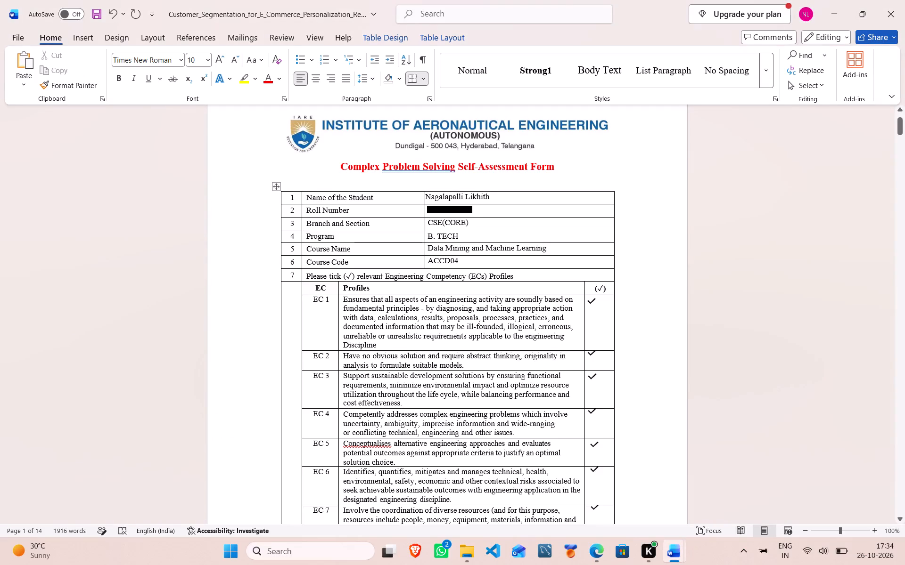
{"action": "left_click_drag", "start_coordinate": [460, 263], "coordinate": [429, 260]}
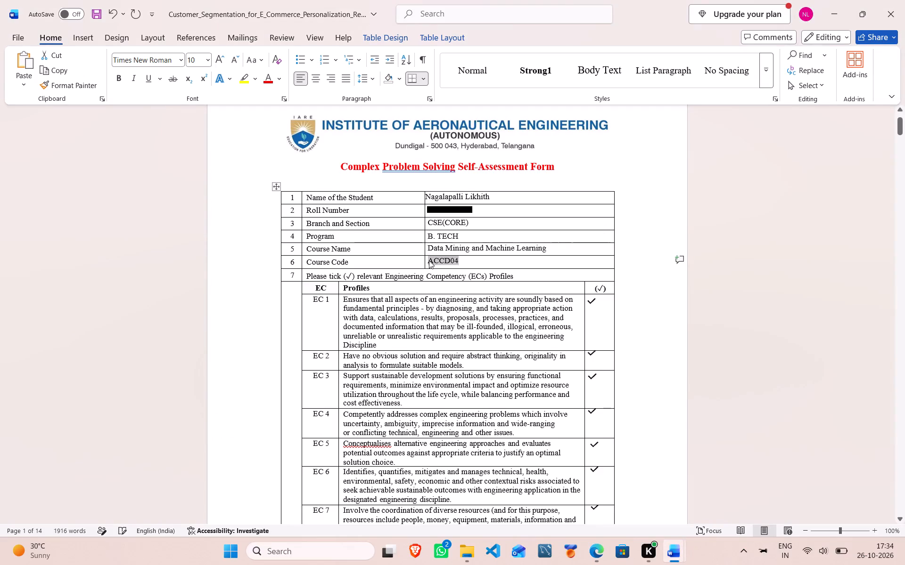
{"action": "key", "text": "ctrl+v"}
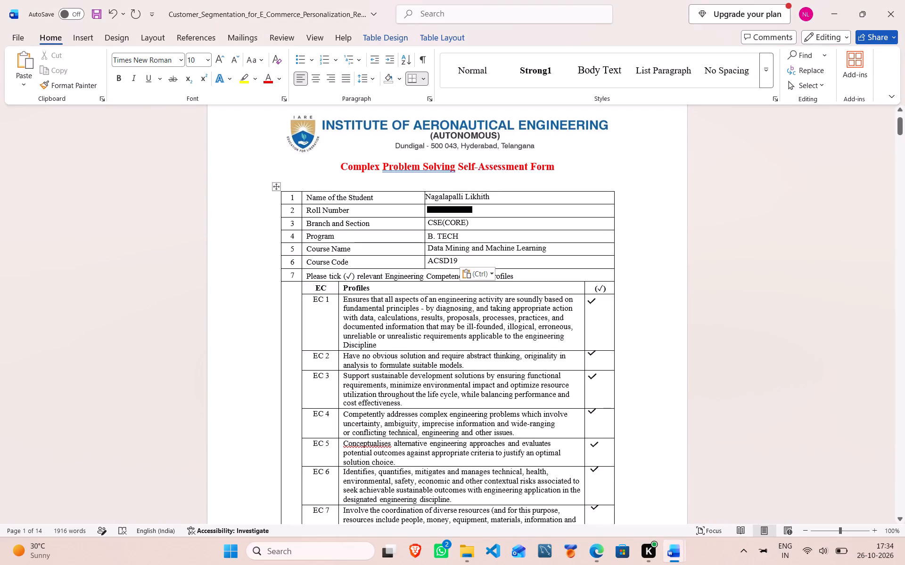
Replace the project title on the Word report's Complex Engineering Problems page with Customer Segmentation for E-Commerce Personalization, copied from the portal's assignment question.
{"action": "scroll", "coordinate": [557, 275], "scroll_direction": "down", "scroll_amount": 4}
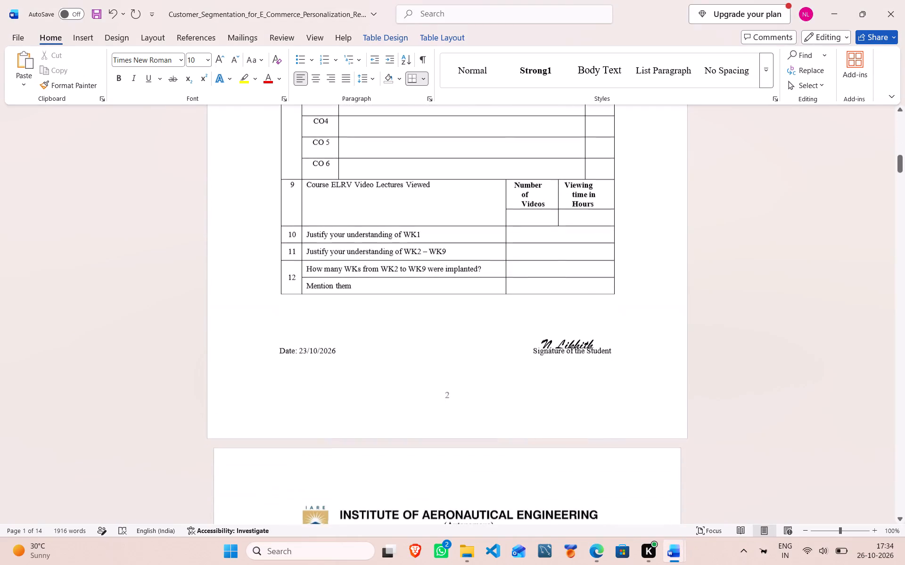
{"action": "scroll", "coordinate": [557, 275], "scroll_direction": "down", "scroll_amount": 1}
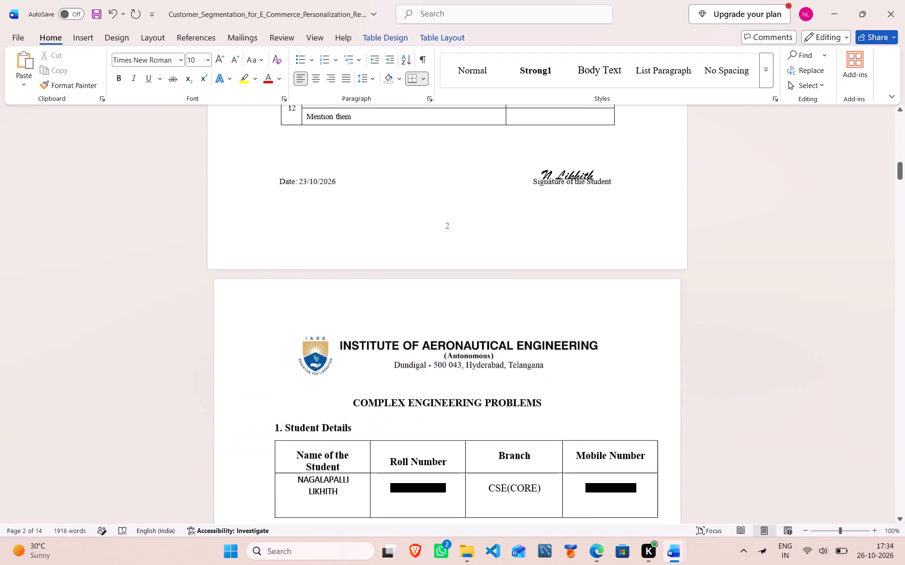
{"action": "scroll", "coordinate": [557, 275], "scroll_direction": "down", "scroll_amount": 3}
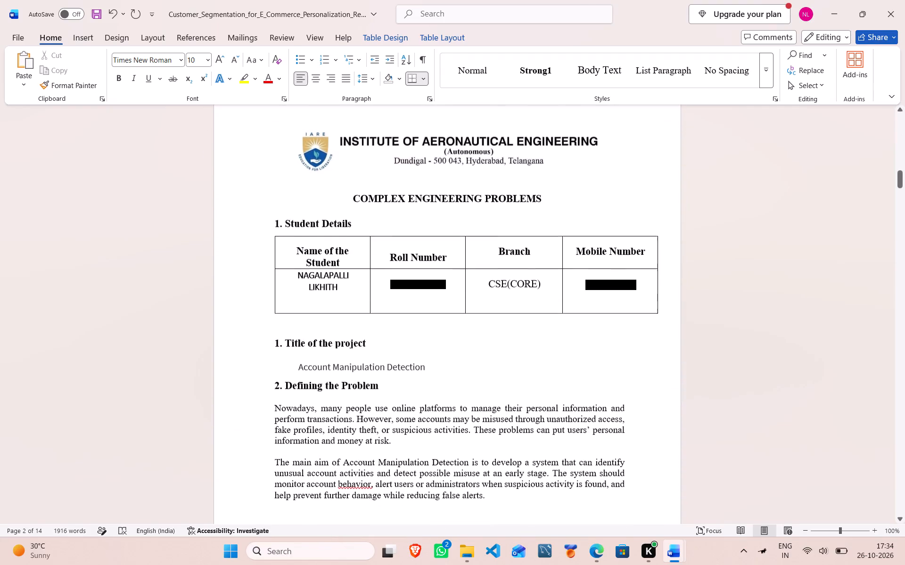
{"action": "scroll", "coordinate": [557, 275], "scroll_direction": "down", "scroll_amount": 2}
{"action": "key", "text": "alt+Tab"}
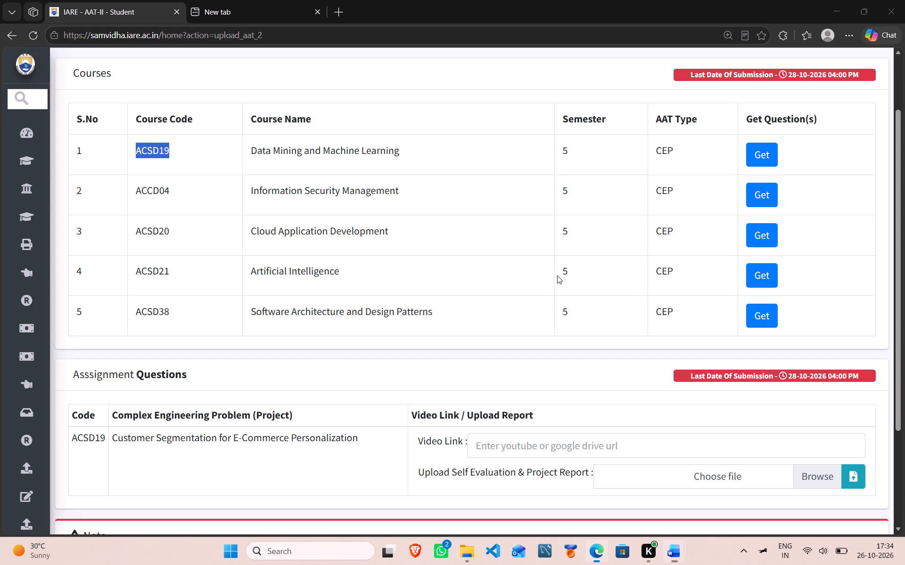
{"action": "left_click_drag", "start_coordinate": [358, 436], "coordinate": [201, 445]}
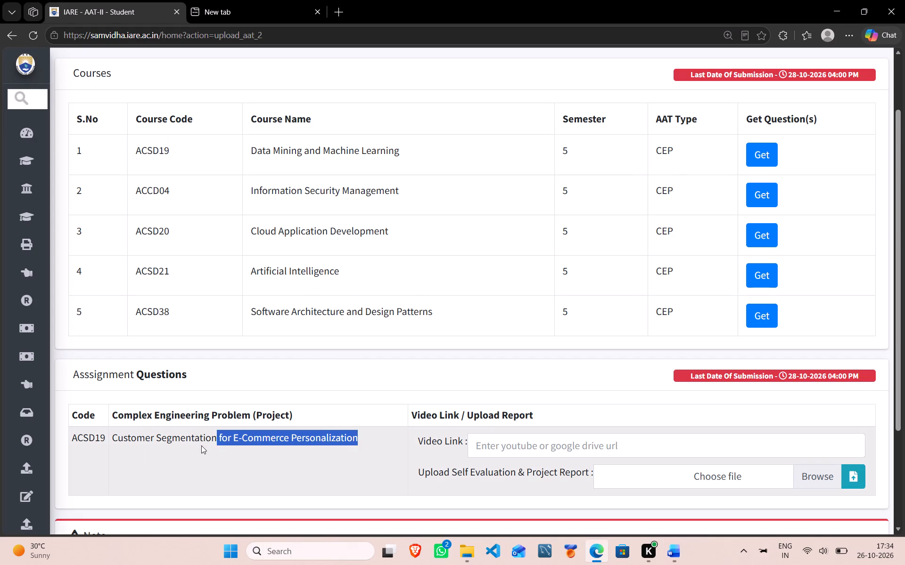
{"action": "left_click_drag", "start_coordinate": [201, 445], "coordinate": [107, 451]}
{"action": "key", "text": "ctrl+c"}
{"action": "key", "text": "alt+Tab"}
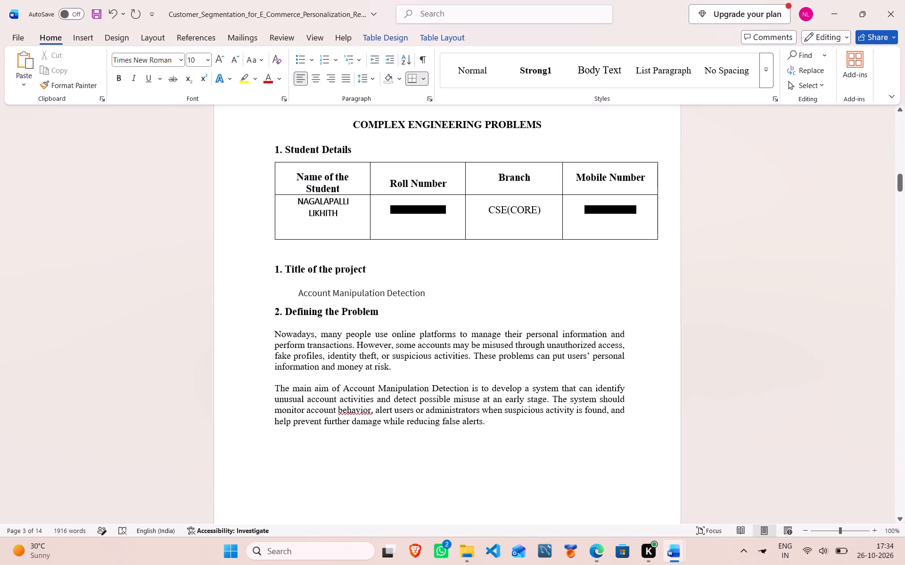
{"action": "left_click_drag", "start_coordinate": [426, 294], "coordinate": [303, 296]}
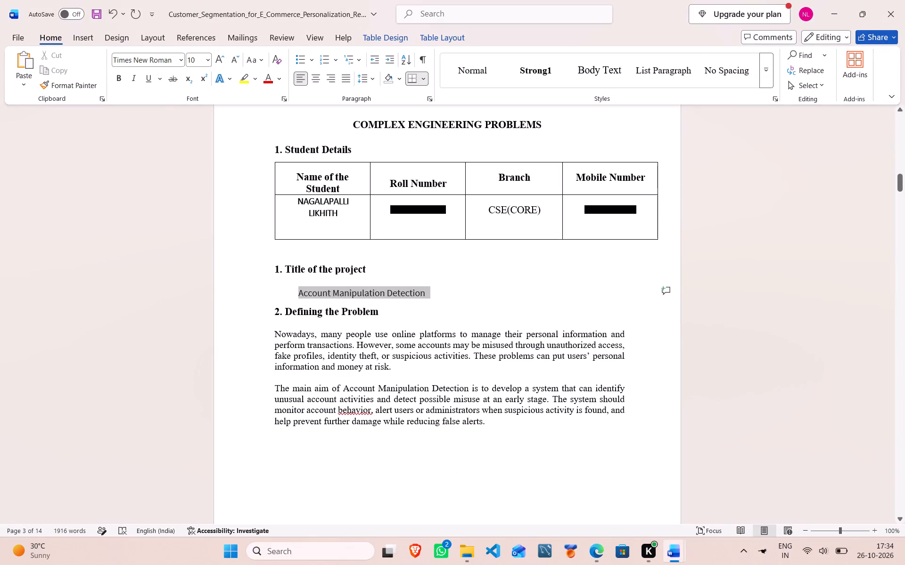
{"action": "key", "text": "ctrl+v"}
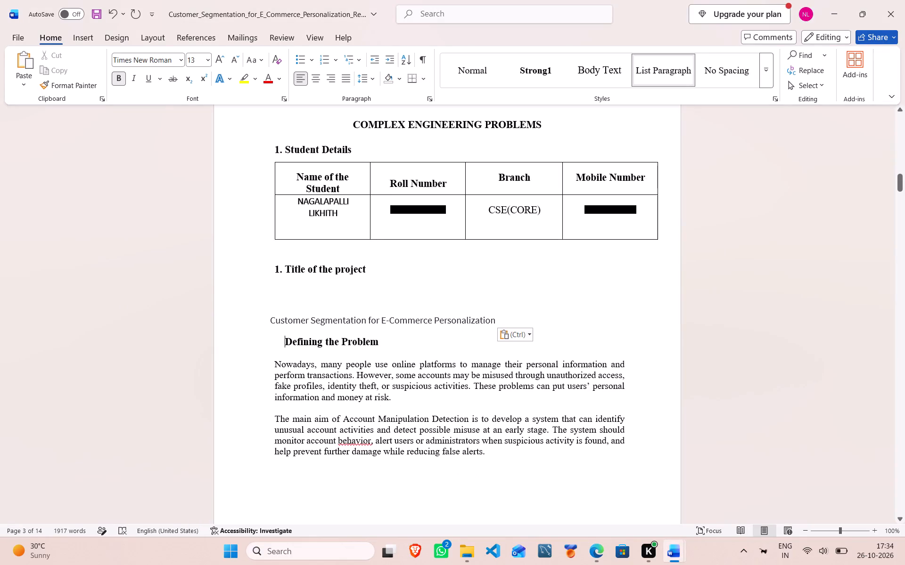
Remove the blank space between the Title of the project heading and the pasted project title.
{"action": "left_click", "coordinate": [514, 334]}
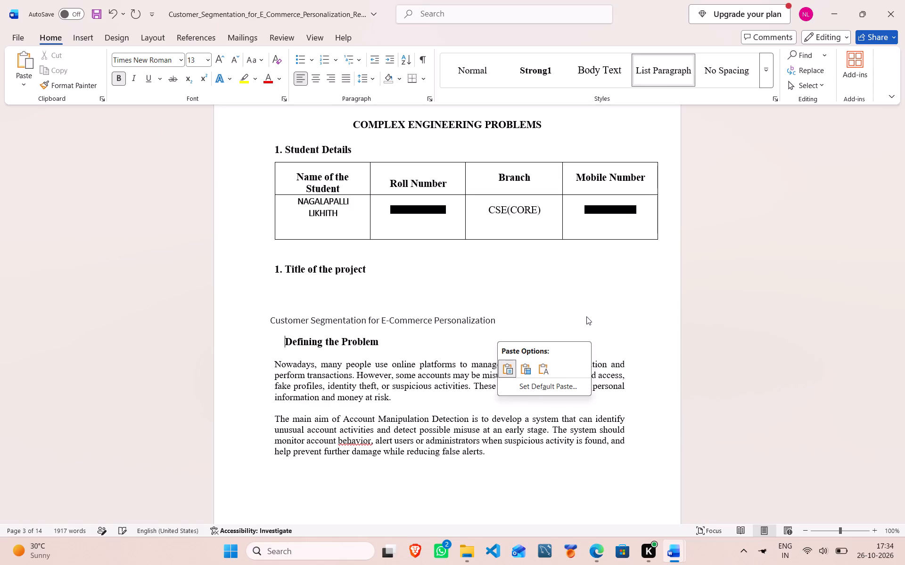
{"action": "left_click", "coordinate": [586, 316]}
{"action": "left_click", "coordinate": [275, 296]}
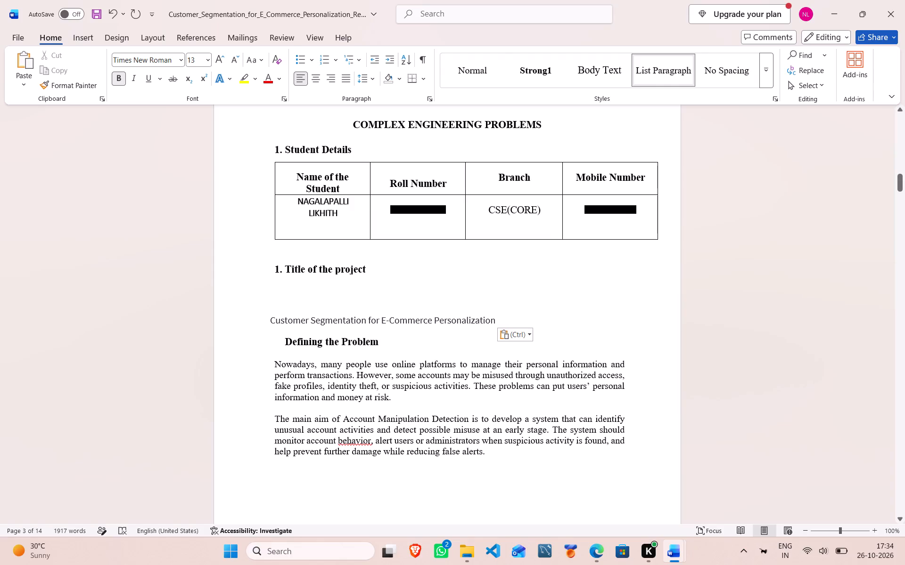
{"action": "key", "text": "BackSpace"}
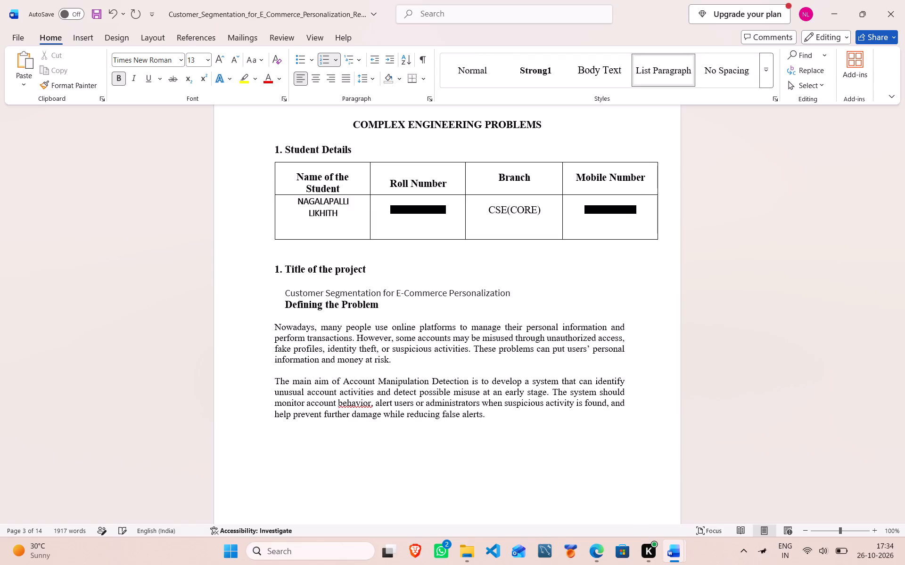
Restore number 2 on the Defining the Problem heading, placing it on its own line below the project title.
{"action": "left_click", "coordinate": [516, 295]}
{"action": "key", "text": "Return"}
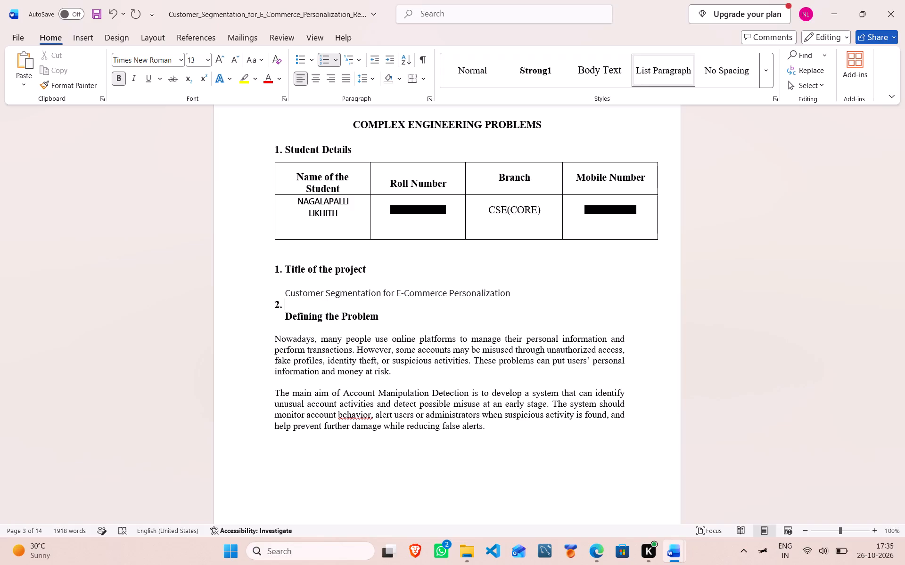
{"action": "key", "text": "BackSpace"}
{"action": "key", "text": "BackSpace"}
{"action": "key", "text": "Down"}
{"action": "key", "text": "BackSpace"}
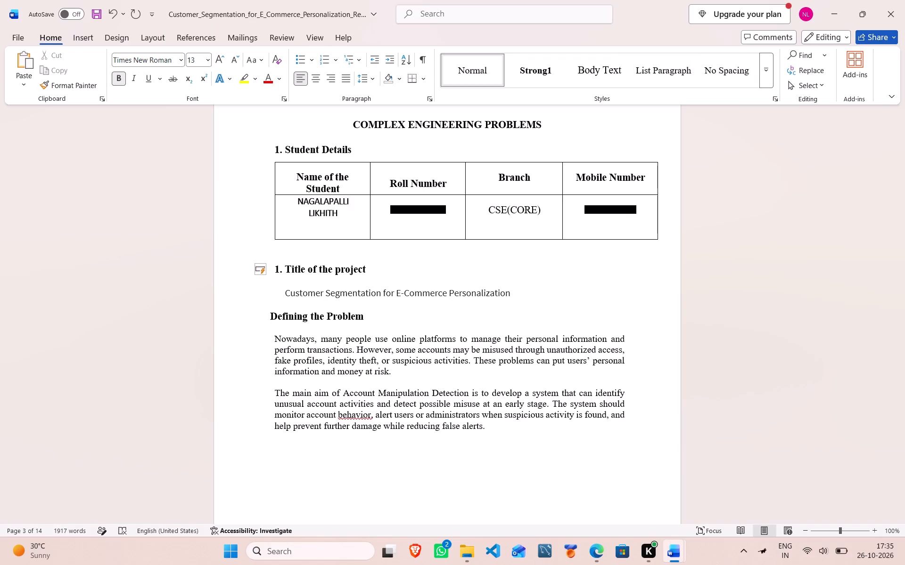
{"action": "key", "text": "BackSpace"}
{"action": "key", "text": "Return"}
{"action": "key", "text": "BackSpace"}
{"action": "key", "text": "BackSpace"}
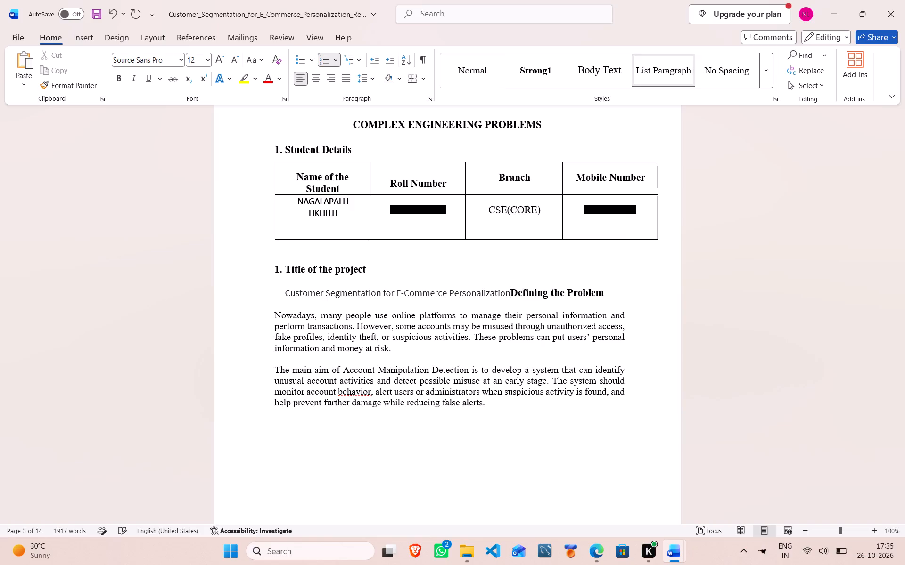
{"action": "key", "text": "Return"}
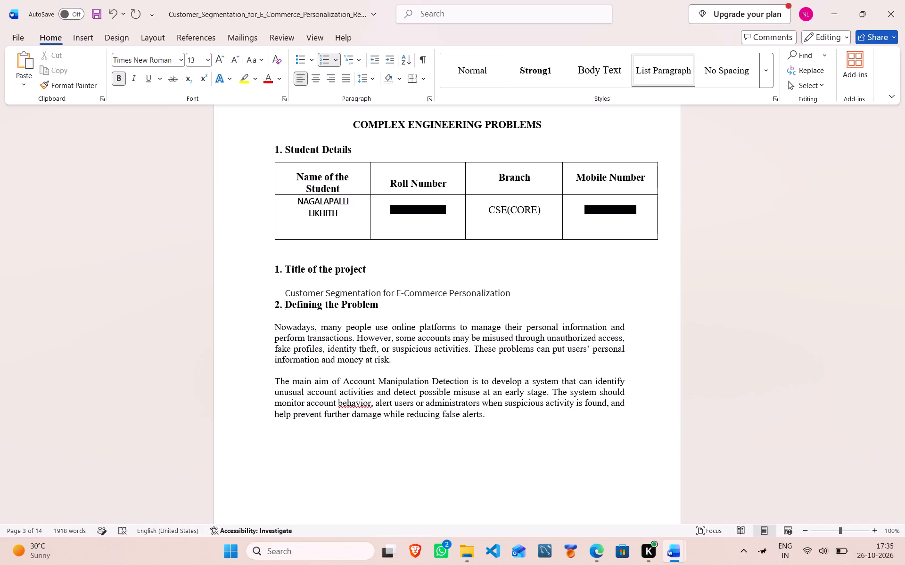
Insert an unnumbered blank line between the project title and the numbered Defining the Problem heading.
{"action": "left_click", "coordinate": [524, 294]}
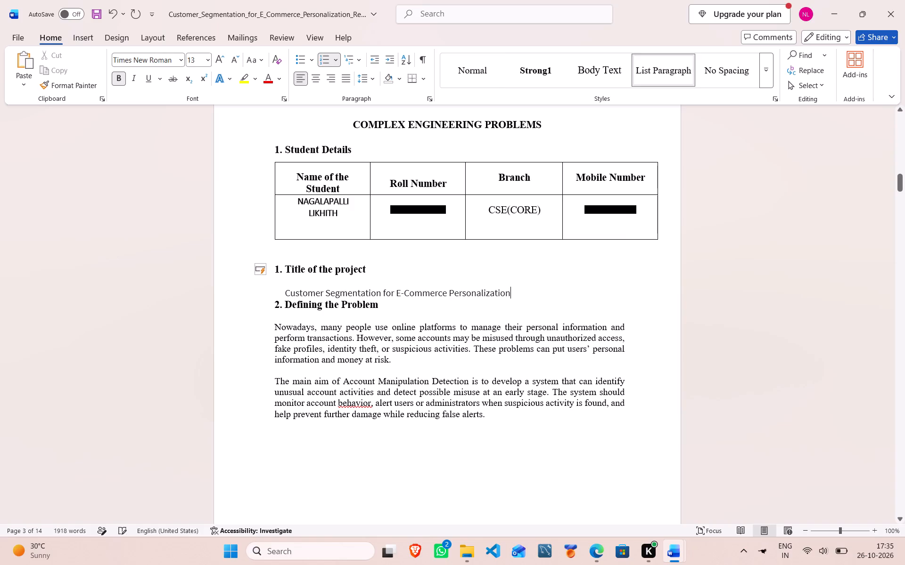
{"action": "key", "text": "Return"}
{"action": "key", "text": "BackSpace"}
{"action": "key", "text": "BackSpace"}
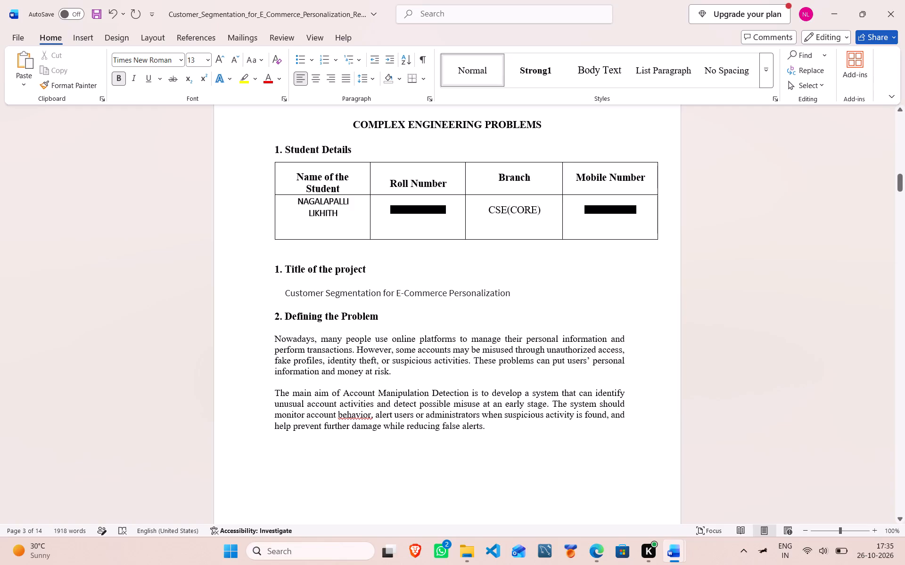
{"action": "key", "text": "alt+Tab"}
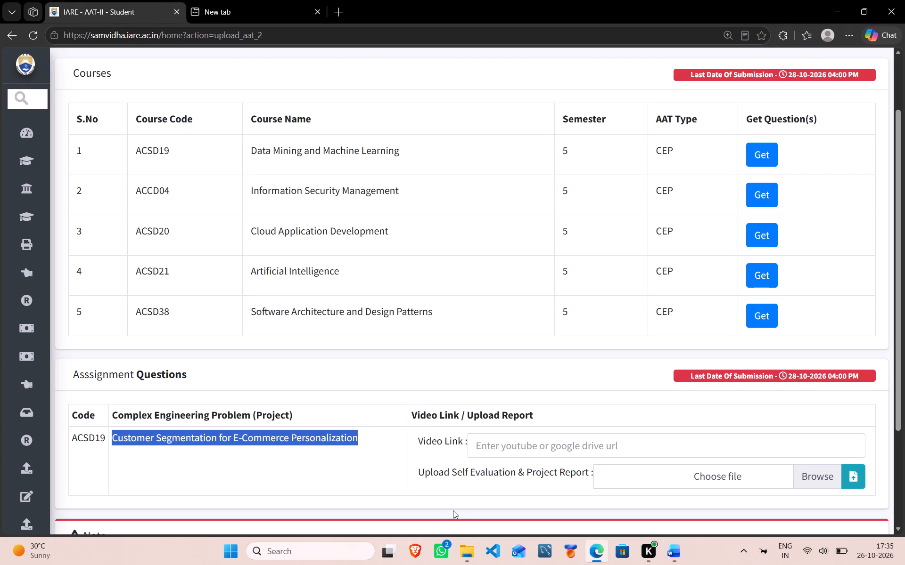
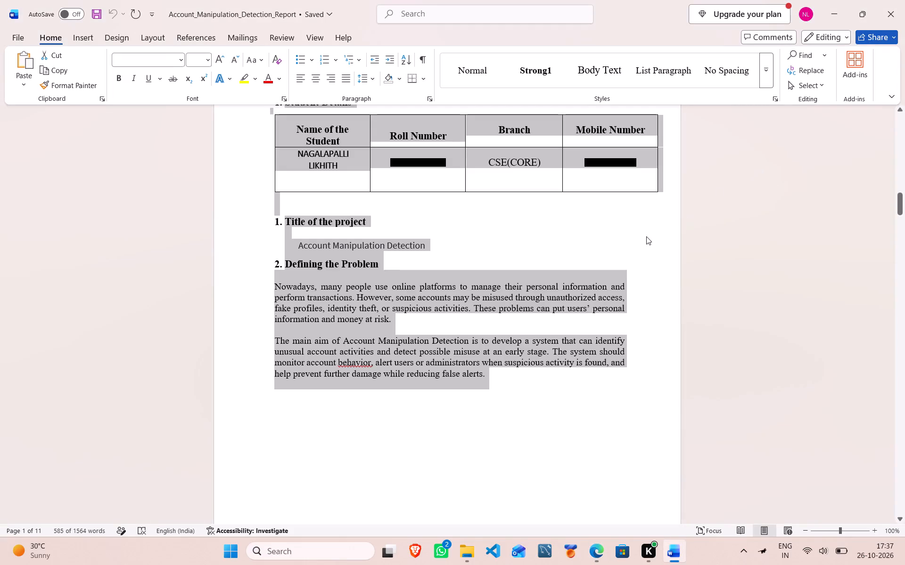
{"action": "key", "text": "ctrl+c"}
Open the Scalable data lakes with lifecycle management report from the CAD folder inside AAT 2.
{"action": "key", "text": "alt+Tab"}
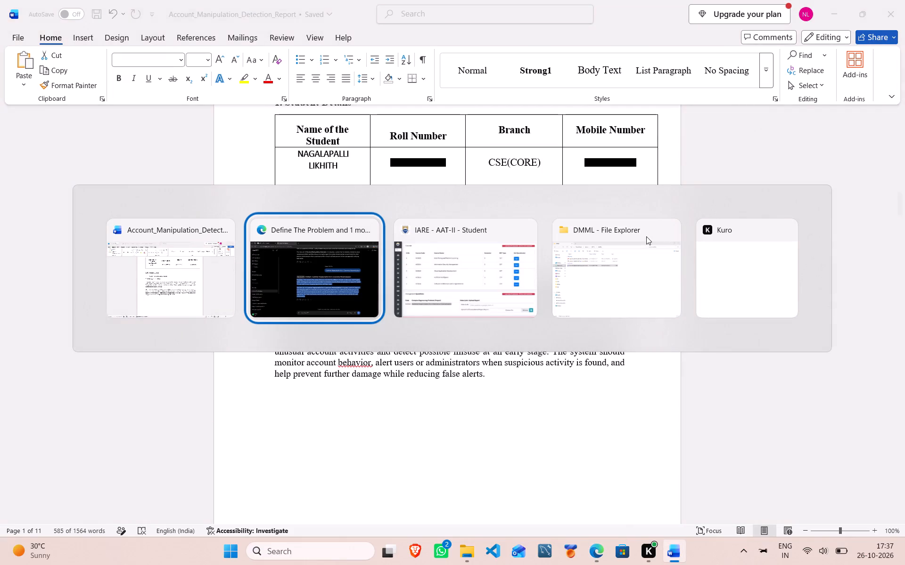
{"action": "key", "text": "alt+Tab"}
{"action": "key", "text": "alt+Tab"}
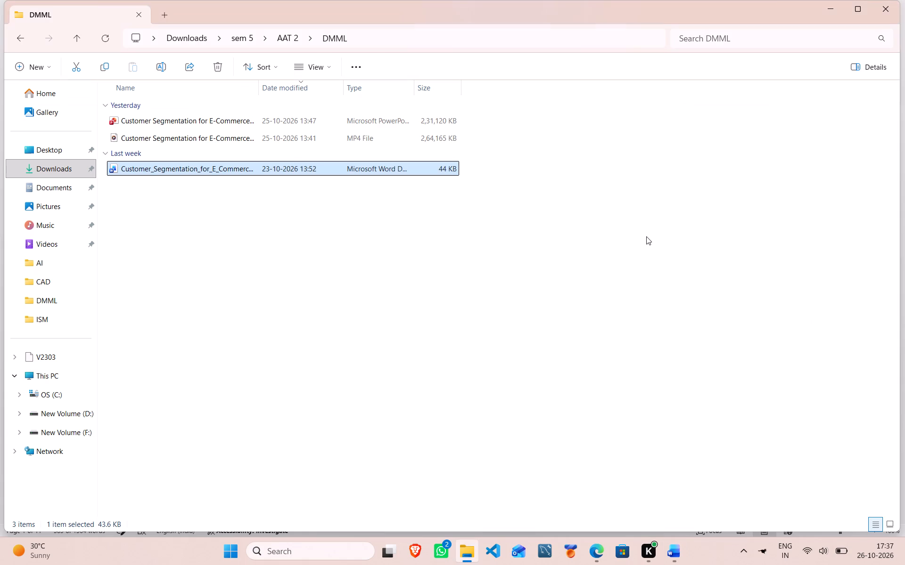
{"action": "left_click", "coordinate": [290, 37]}
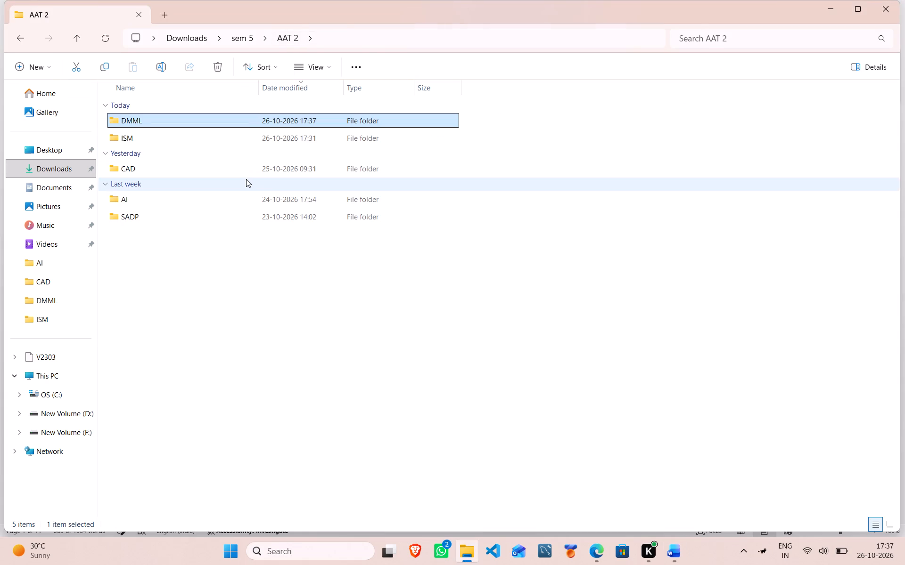
{"action": "double_click", "coordinate": [243, 172]}
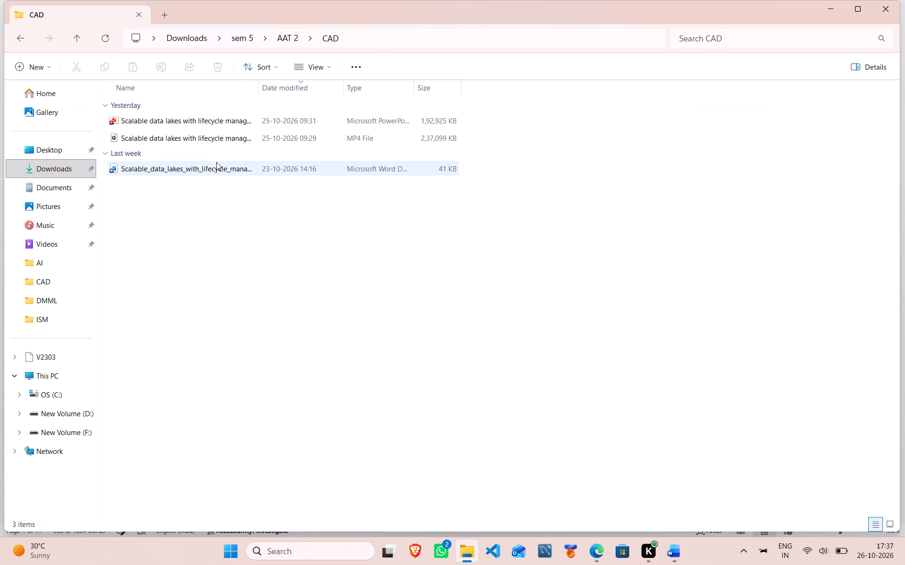
{"action": "double_click", "coordinate": [216, 162]}
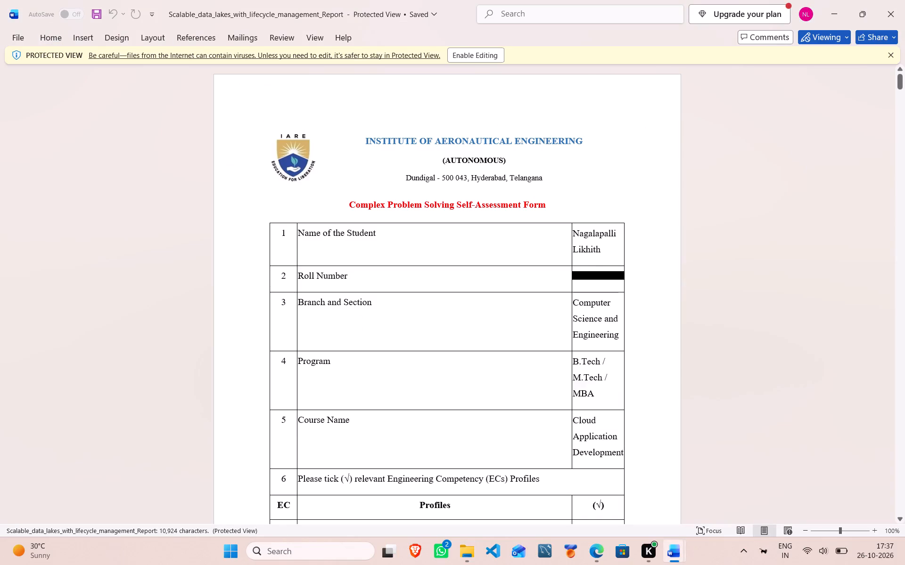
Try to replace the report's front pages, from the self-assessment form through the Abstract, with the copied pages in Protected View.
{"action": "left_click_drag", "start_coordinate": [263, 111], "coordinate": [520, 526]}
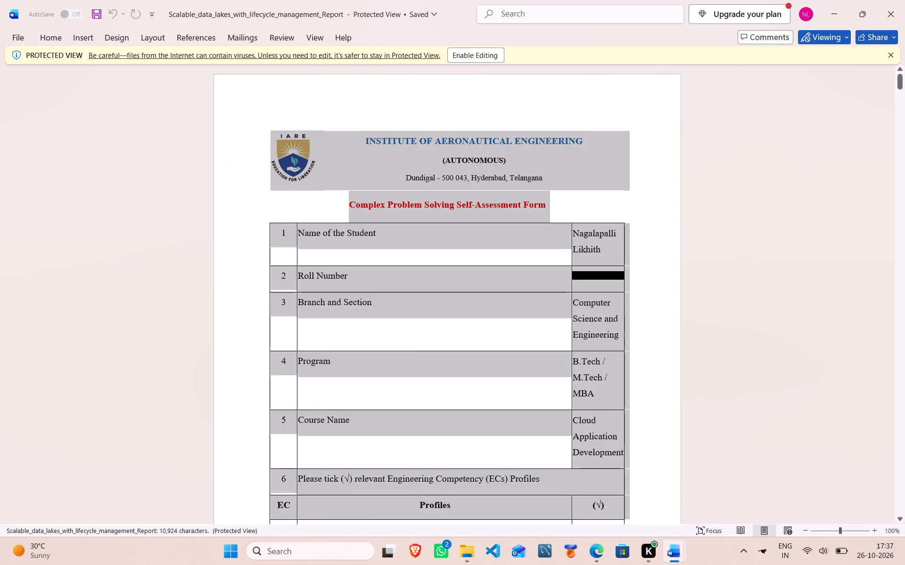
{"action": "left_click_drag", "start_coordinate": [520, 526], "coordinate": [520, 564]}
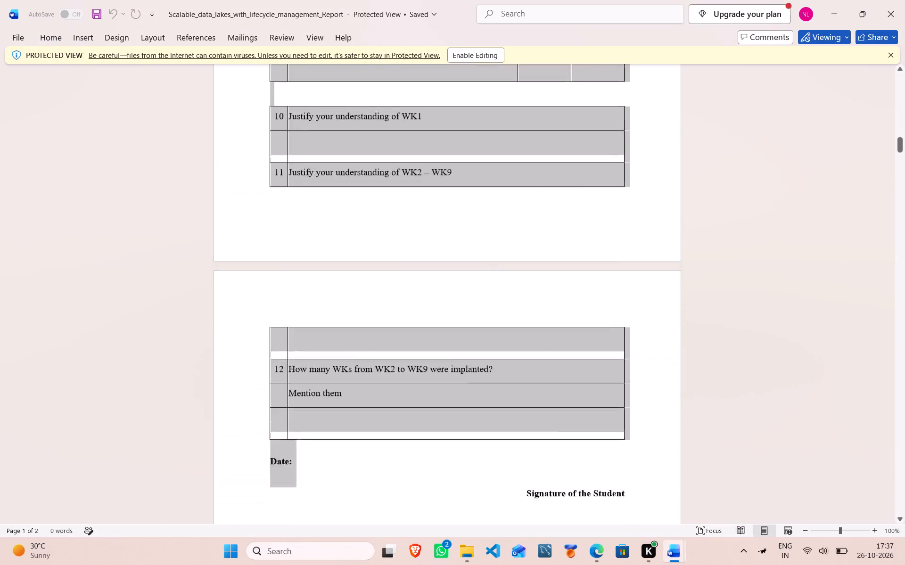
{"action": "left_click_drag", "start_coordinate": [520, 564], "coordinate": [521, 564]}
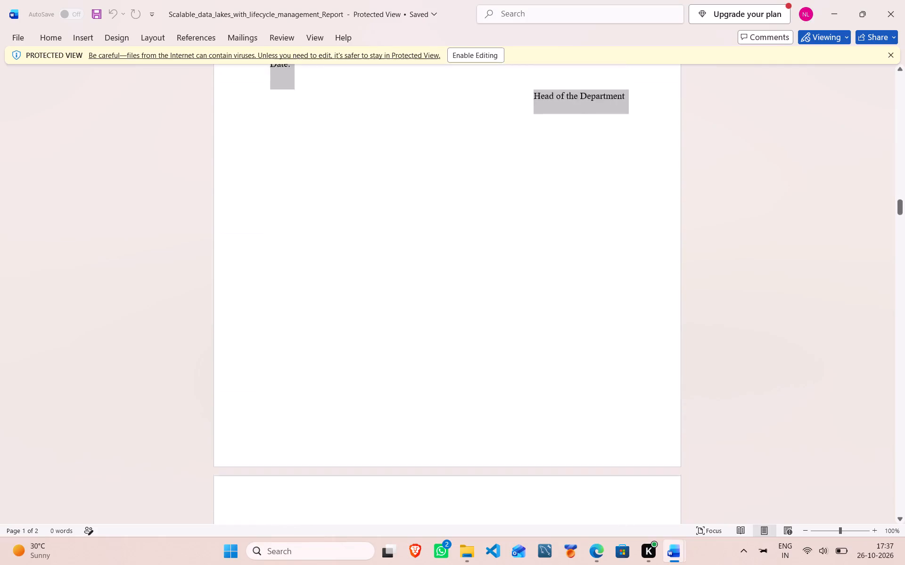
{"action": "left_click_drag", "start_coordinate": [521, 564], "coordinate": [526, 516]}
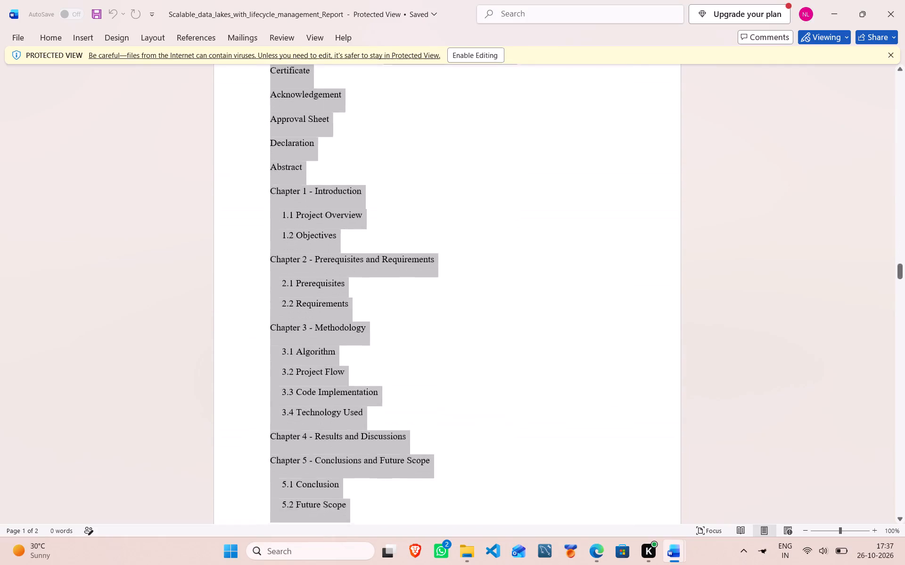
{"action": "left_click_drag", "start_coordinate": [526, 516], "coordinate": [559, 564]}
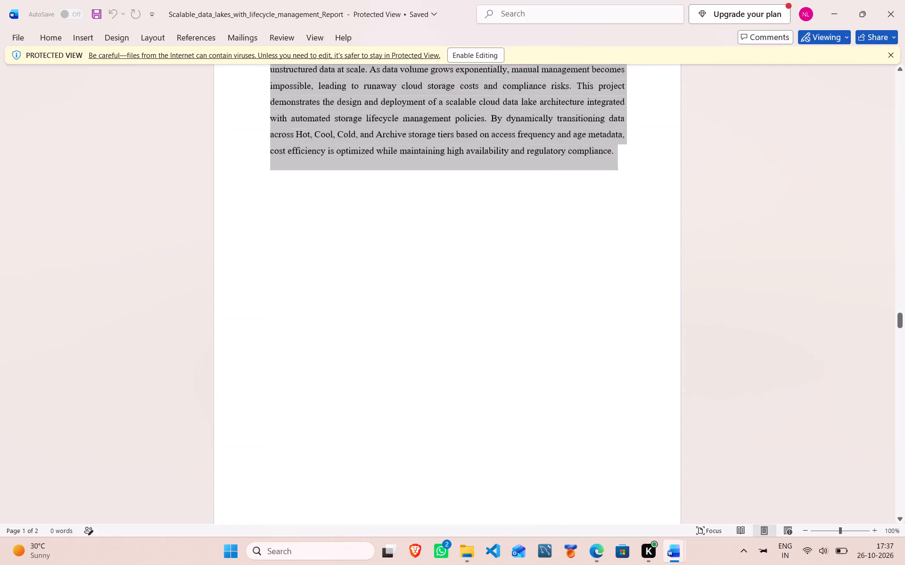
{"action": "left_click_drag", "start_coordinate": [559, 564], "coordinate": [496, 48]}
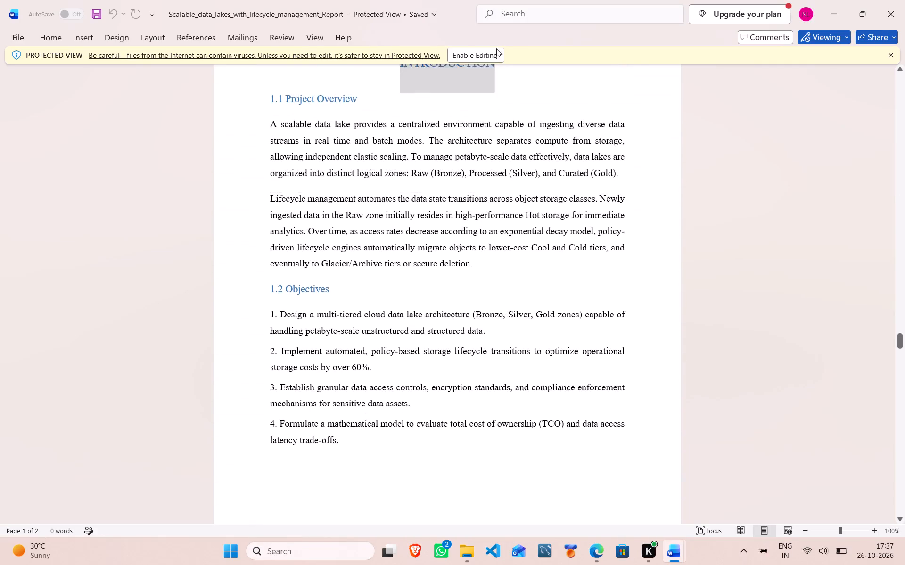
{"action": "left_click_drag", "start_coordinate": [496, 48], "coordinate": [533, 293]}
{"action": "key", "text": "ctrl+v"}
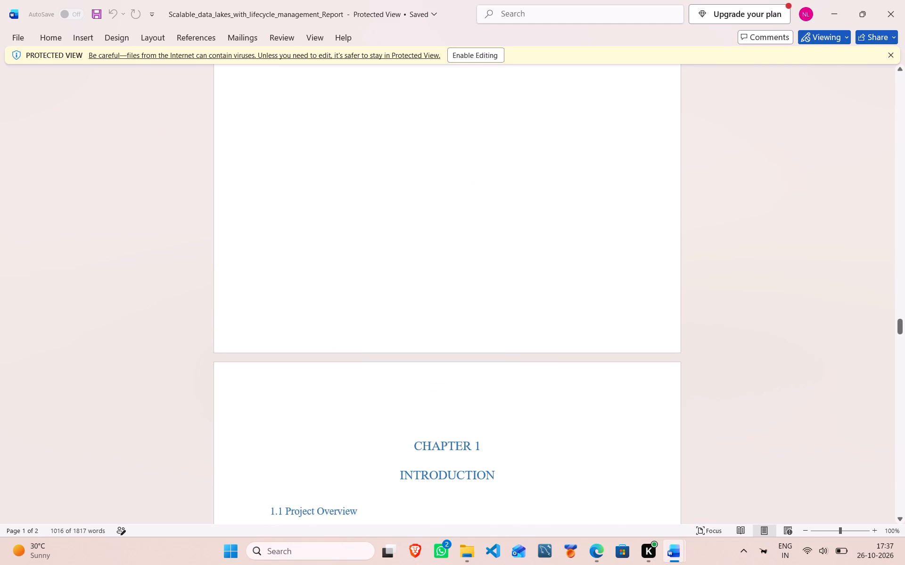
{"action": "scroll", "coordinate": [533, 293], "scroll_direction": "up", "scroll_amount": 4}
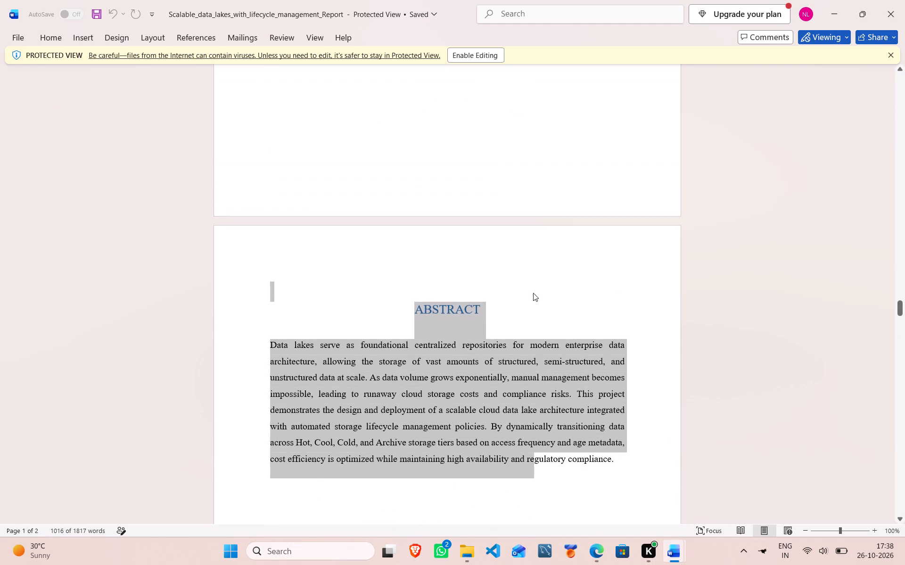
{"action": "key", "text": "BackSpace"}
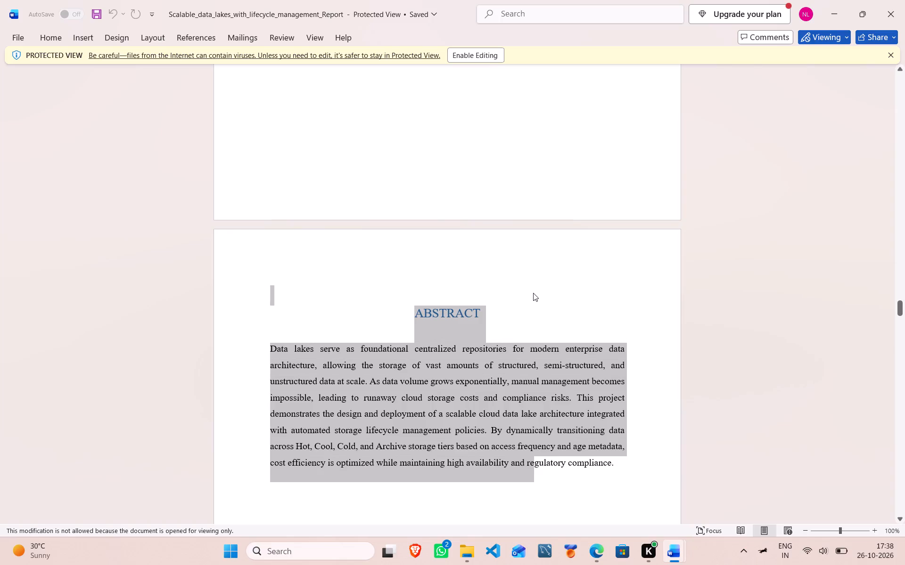
Enable editing and replace everything before Chapter 1 with the copied front pages, returning to the self-assessment form on the first page.
{"action": "left_click", "coordinate": [492, 53]}
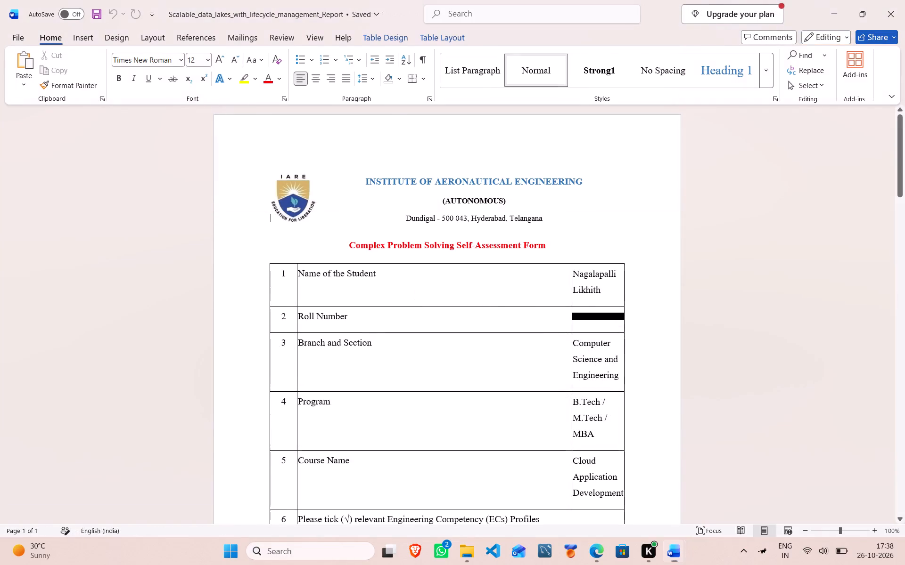
{"action": "left_click_drag", "start_coordinate": [250, 141], "coordinate": [251, 143]}
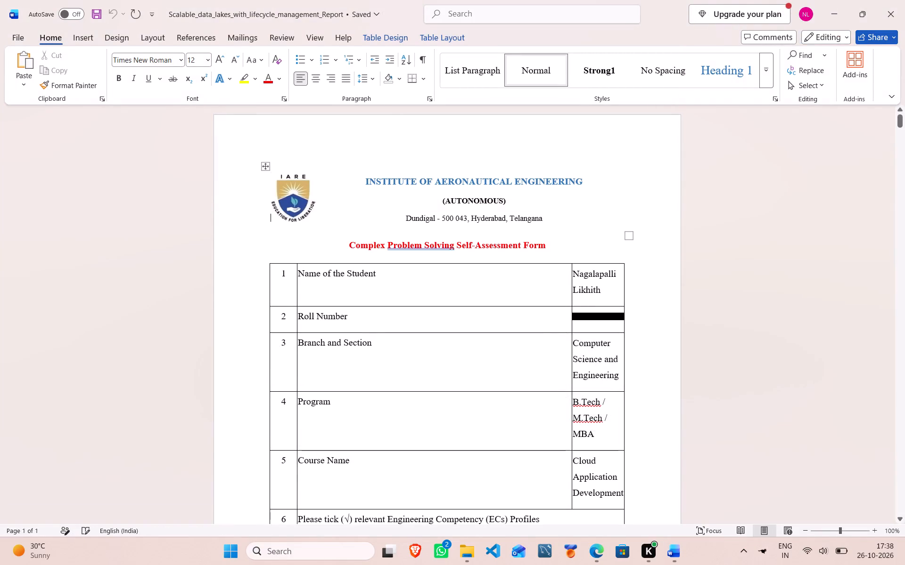
{"action": "left_click_drag", "start_coordinate": [251, 143], "coordinate": [435, 564]}
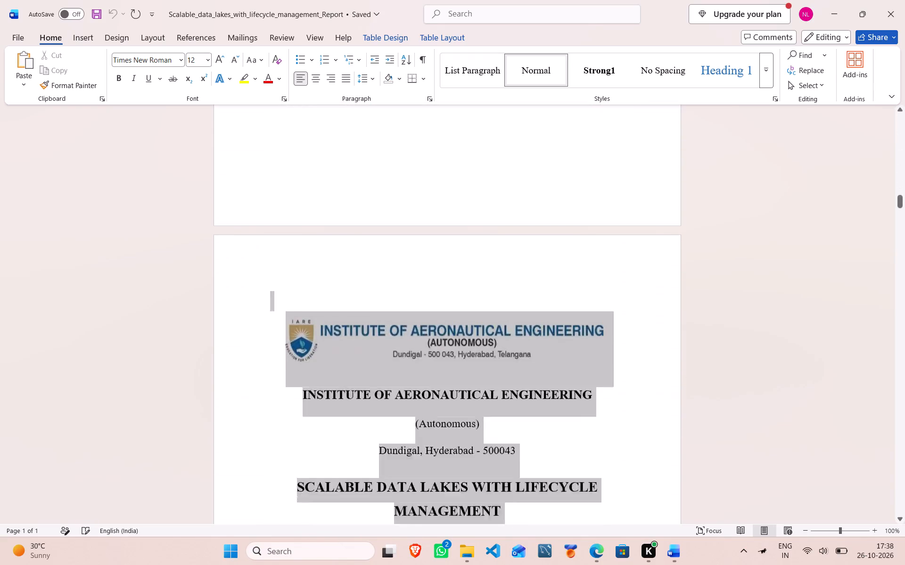
{"action": "left_click_drag", "start_coordinate": [435, 564], "coordinate": [436, 564]}
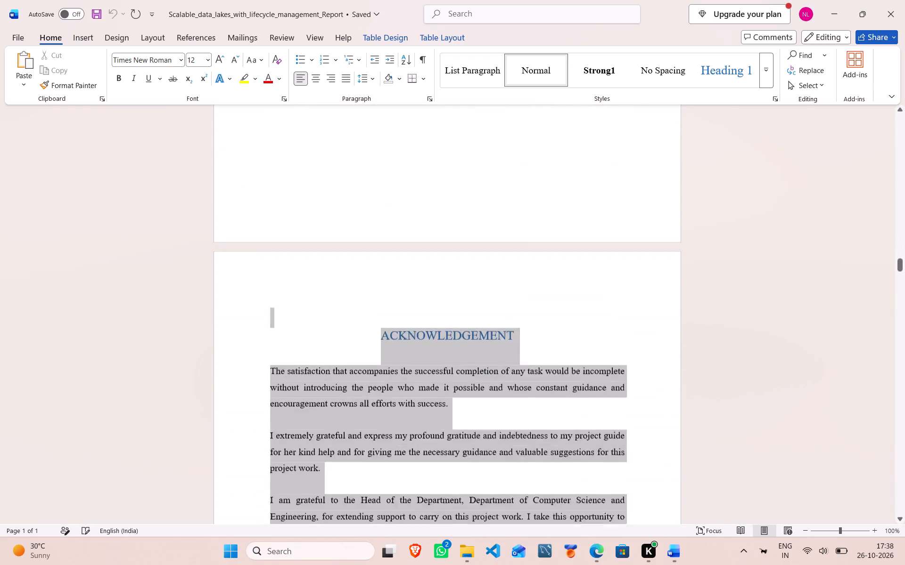
{"action": "left_click_drag", "start_coordinate": [436, 564], "coordinate": [440, 446]}
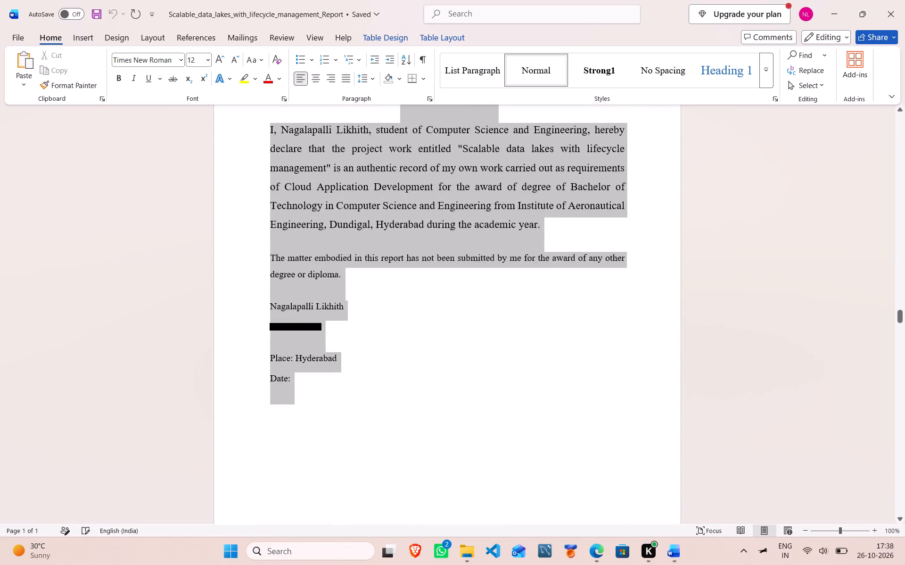
{"action": "left_click_drag", "start_coordinate": [440, 446], "coordinate": [470, 409]}
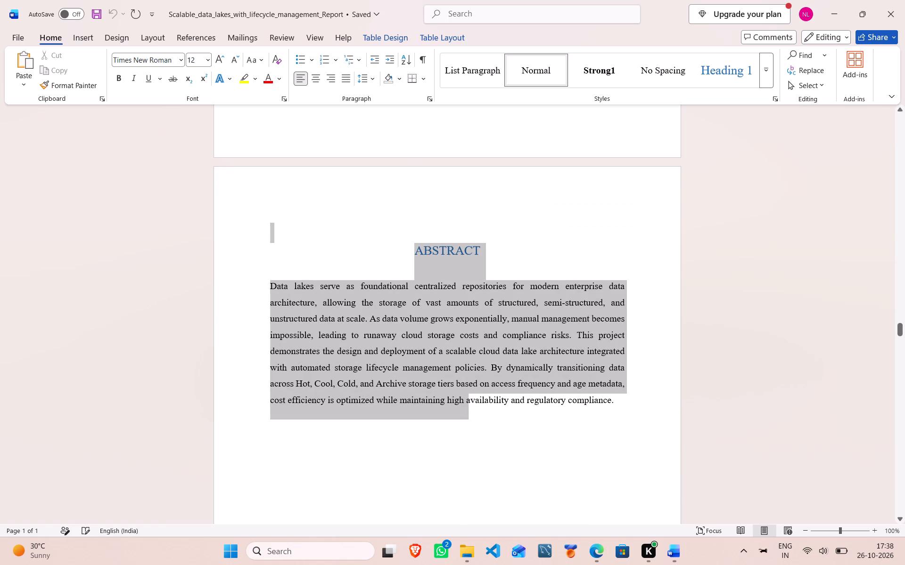
{"action": "left_click_drag", "start_coordinate": [470, 409], "coordinate": [452, 114]}
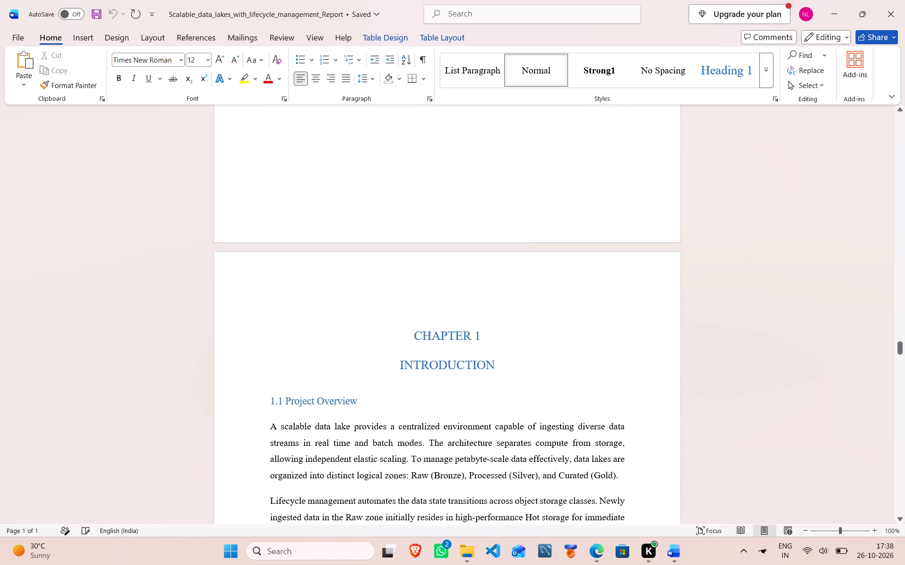
{"action": "left_click_drag", "start_coordinate": [452, 114], "coordinate": [642, 214]}
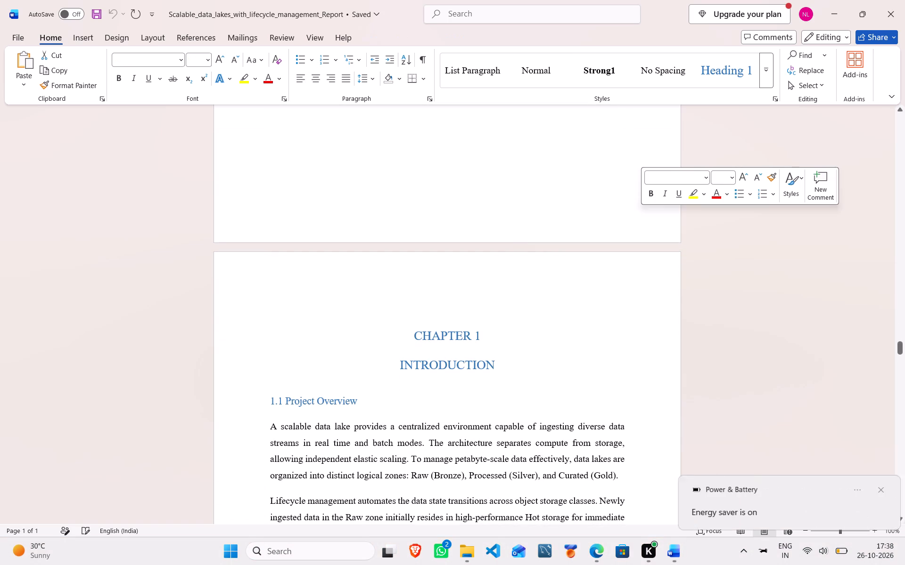
{"action": "key", "text": "ctrl+v"}
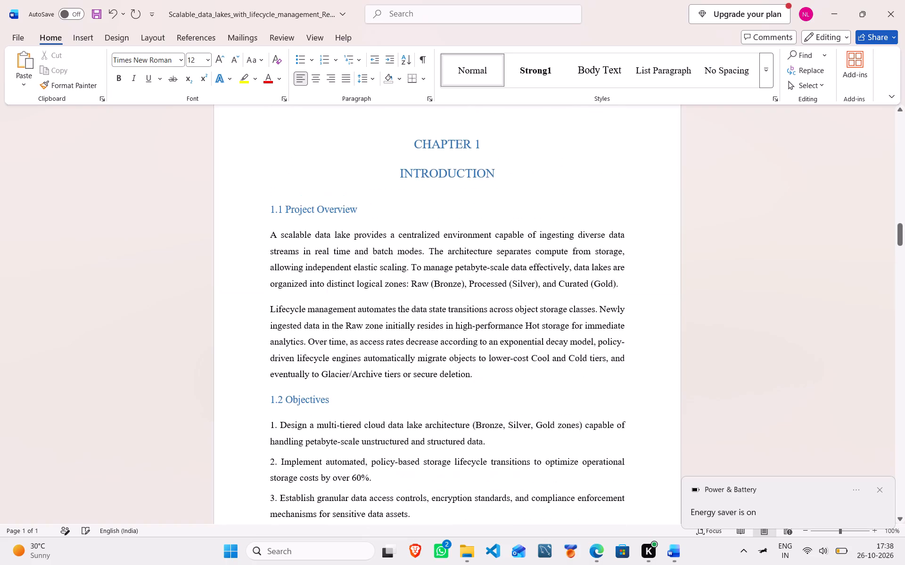
{"action": "scroll", "coordinate": [642, 214], "scroll_direction": "up", "scroll_amount": 6}
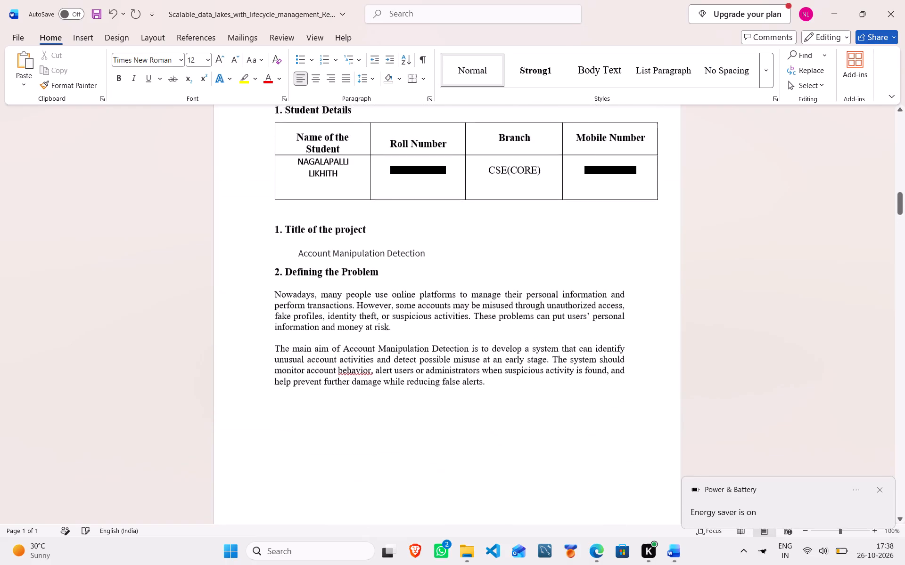
{"action": "scroll", "coordinate": [642, 214], "scroll_direction": "up", "scroll_amount": 6}
{"action": "scroll", "coordinate": [642, 214], "scroll_direction": "up", "scroll_amount": 16}
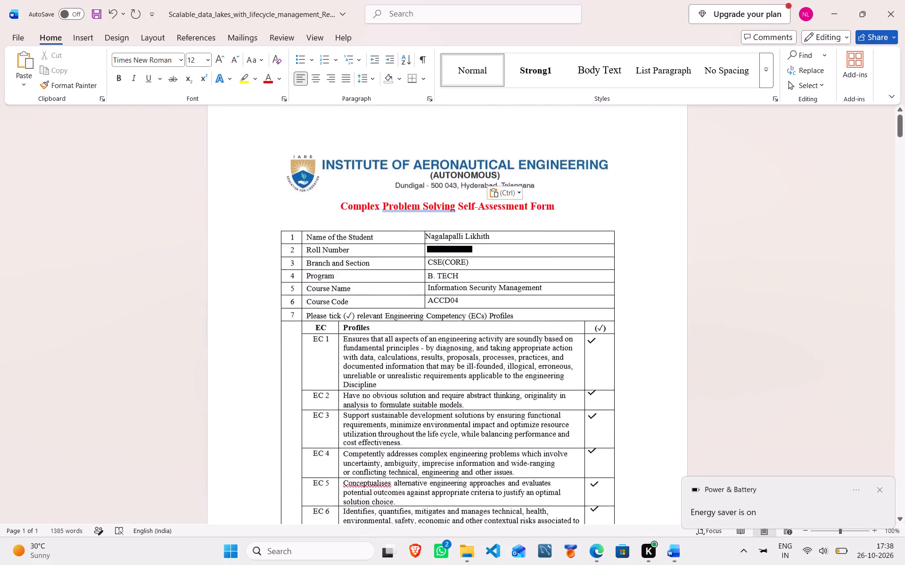
Switch to the AAT-II portal in Edge and get the assignment question for Cloud Application Development.
{"action": "key", "text": "alt+Tab"}
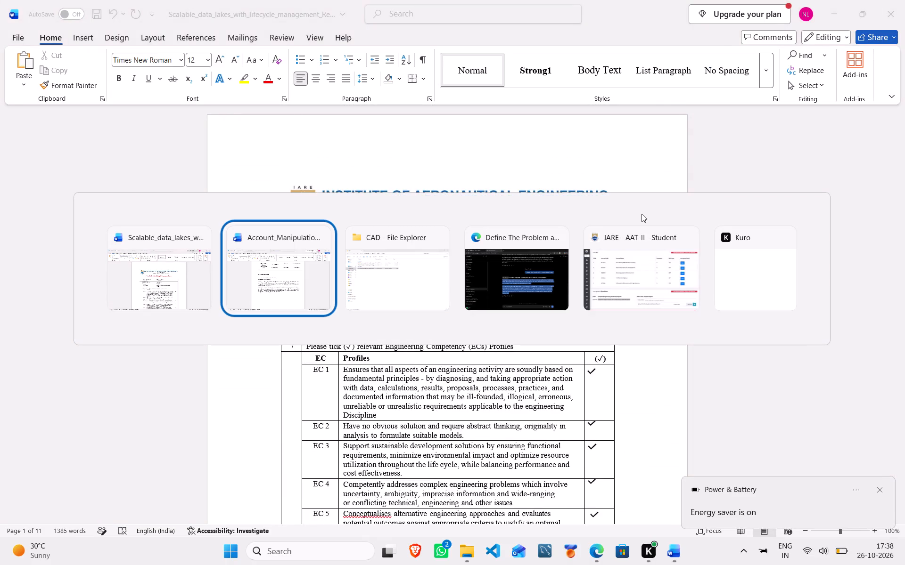
{"action": "key", "text": "alt+Tab"}
{"action": "key", "text": "alt+Tab"}
{"action": "key", "text": "alt+Tab"}
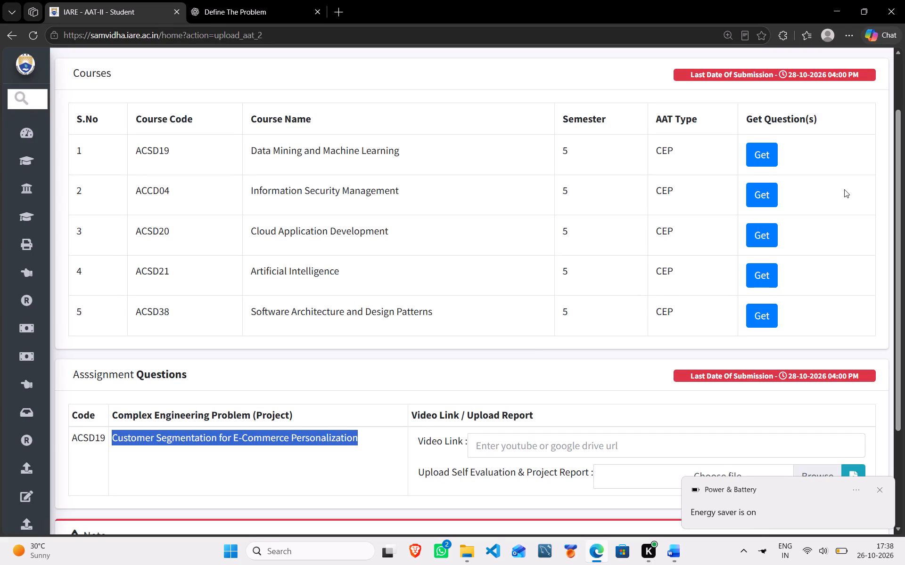
{"action": "left_click", "coordinate": [770, 237]}
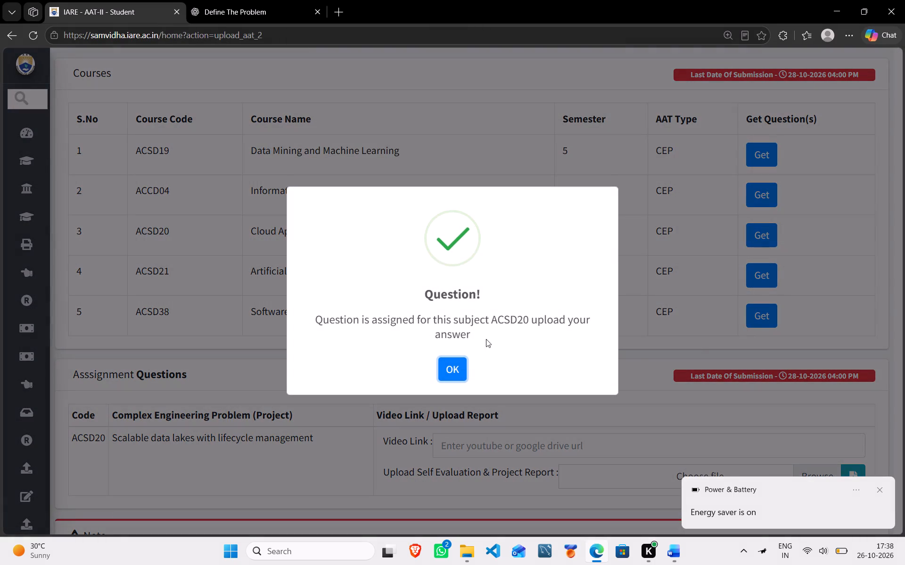
{"action": "left_click", "coordinate": [450, 374]}
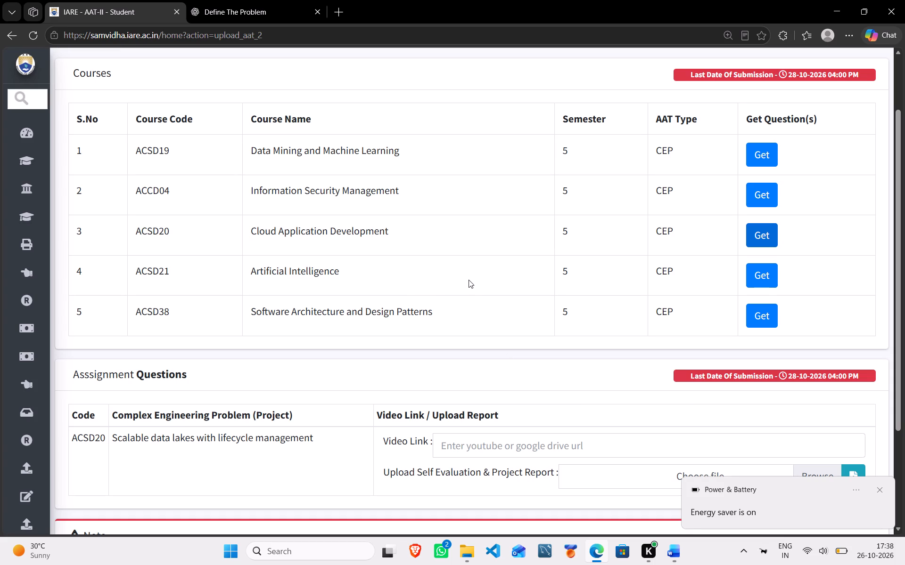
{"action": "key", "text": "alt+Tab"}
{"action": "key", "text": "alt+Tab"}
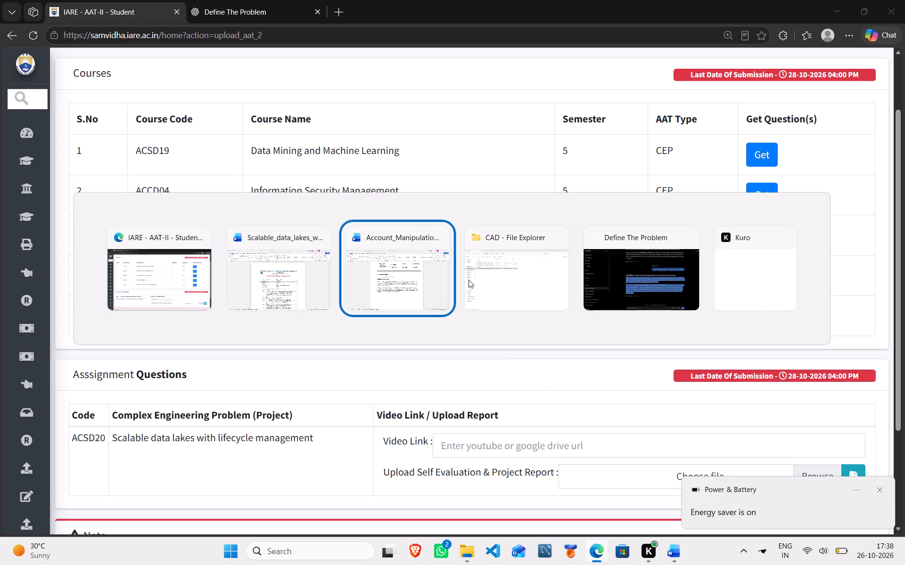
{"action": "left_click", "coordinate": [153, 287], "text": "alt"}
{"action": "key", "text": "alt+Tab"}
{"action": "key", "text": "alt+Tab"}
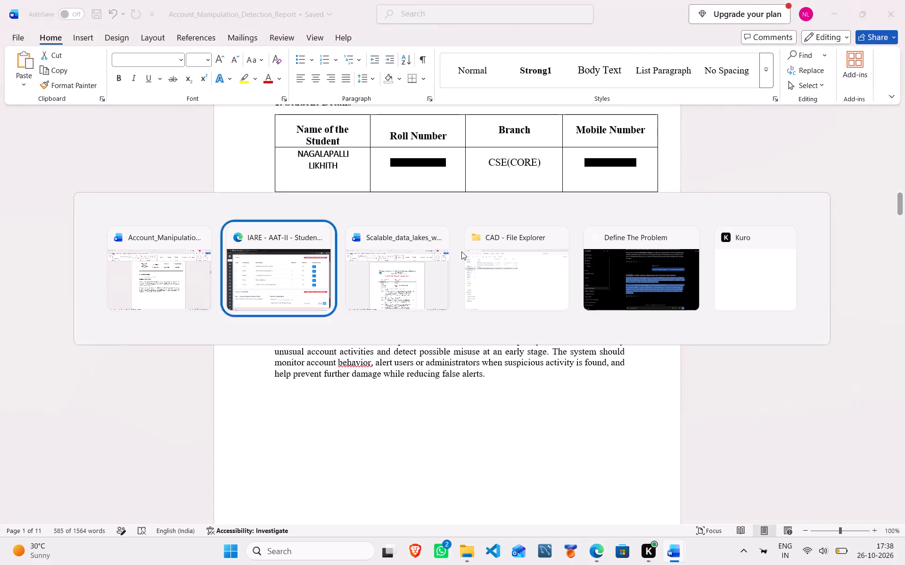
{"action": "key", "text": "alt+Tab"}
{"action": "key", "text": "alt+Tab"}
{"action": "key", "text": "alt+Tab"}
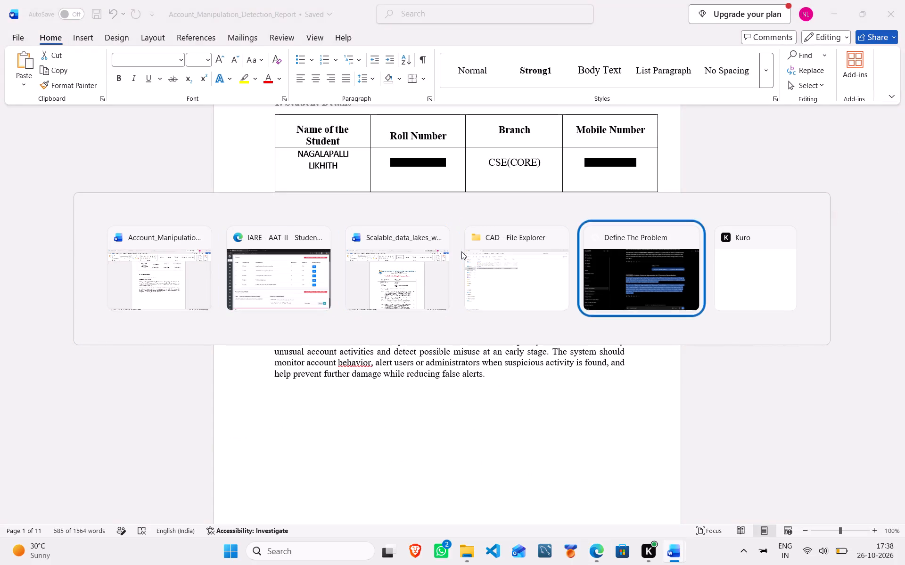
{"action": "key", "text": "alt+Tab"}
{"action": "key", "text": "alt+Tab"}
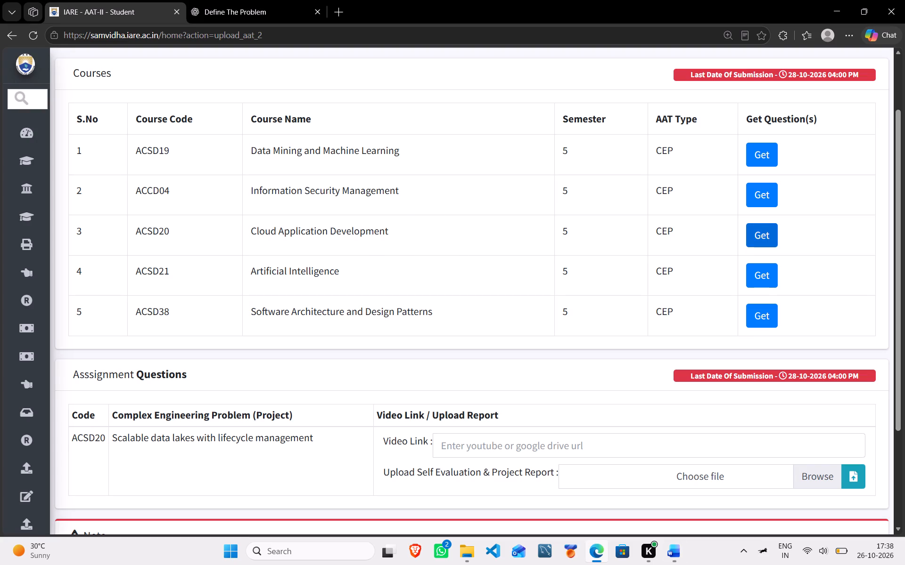
Replace the course name in the Word report's self-assessment form with Cloud Application Development, copied from the AAT-II portal.
{"action": "left_click_drag", "start_coordinate": [393, 230], "coordinate": [250, 229]}
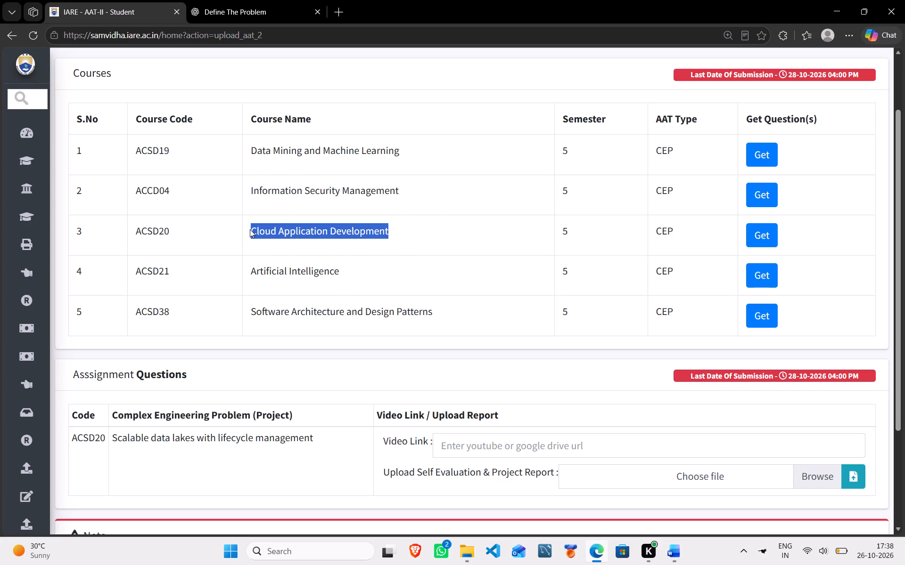
{"action": "key", "text": "ctrl+c"}
{"action": "key", "text": "alt+Tab"}
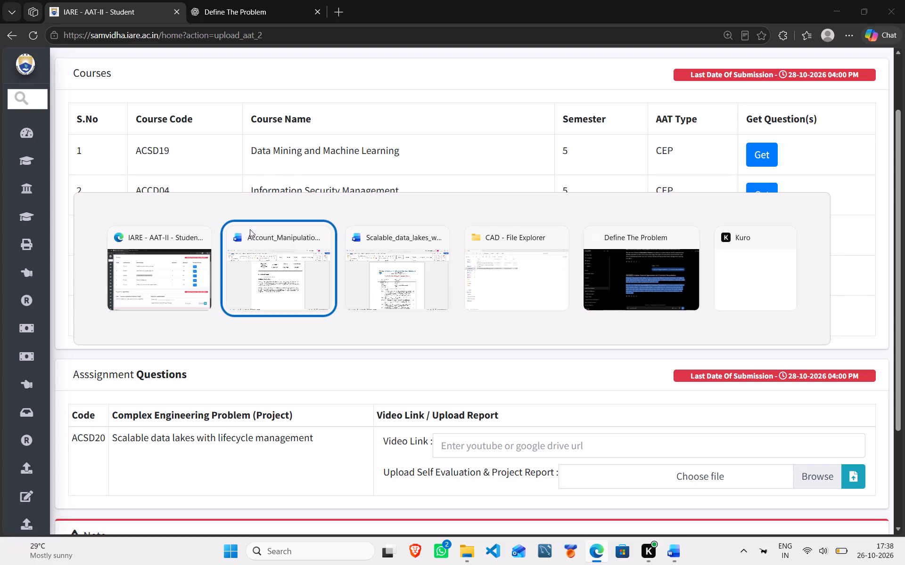
{"action": "key", "text": "alt+Tab"}
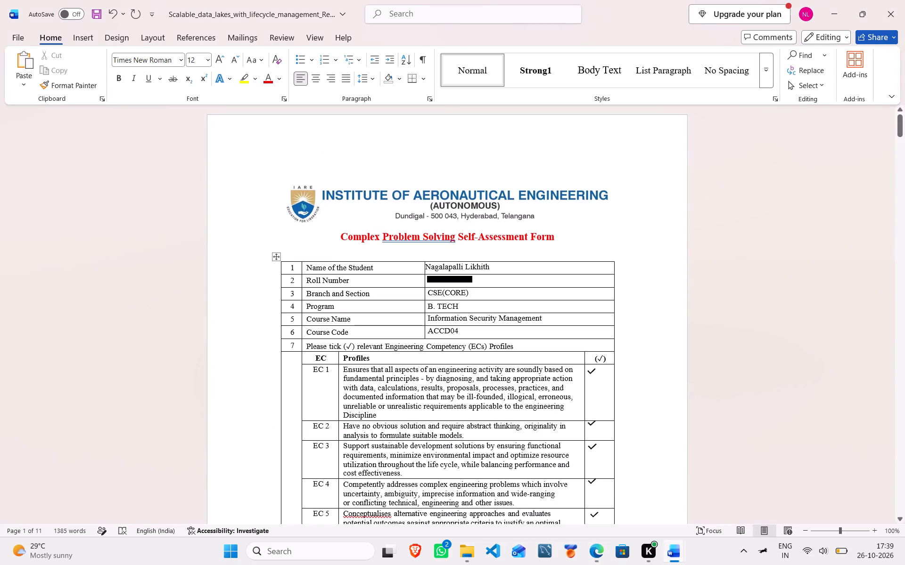
{"action": "left_click_drag", "start_coordinate": [549, 320], "coordinate": [505, 315]}
{"action": "left_click_drag", "start_coordinate": [505, 315], "coordinate": [429, 321]}
{"action": "key", "text": "ctrl+v"}
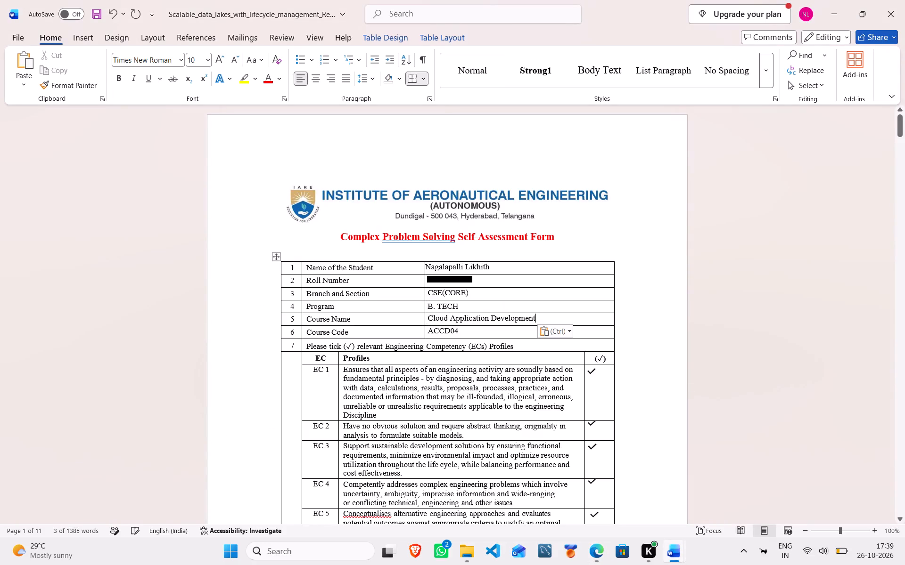
Replace the course code in the self-assessment form with ACSD20 from the portal, keeping text only and removing the extra space before it.
{"action": "key", "text": "alt+Tab"}
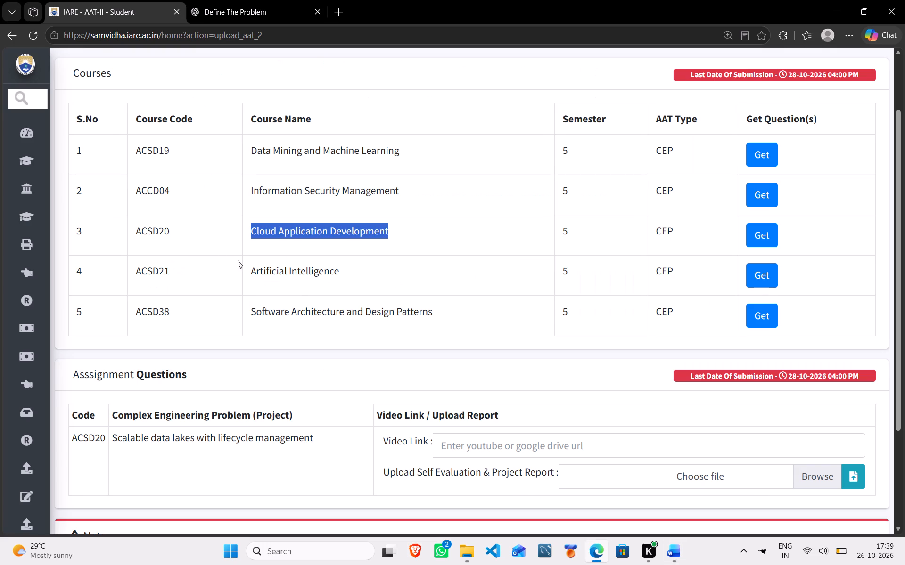
{"action": "left_click_drag", "start_coordinate": [169, 231], "coordinate": [125, 228]}
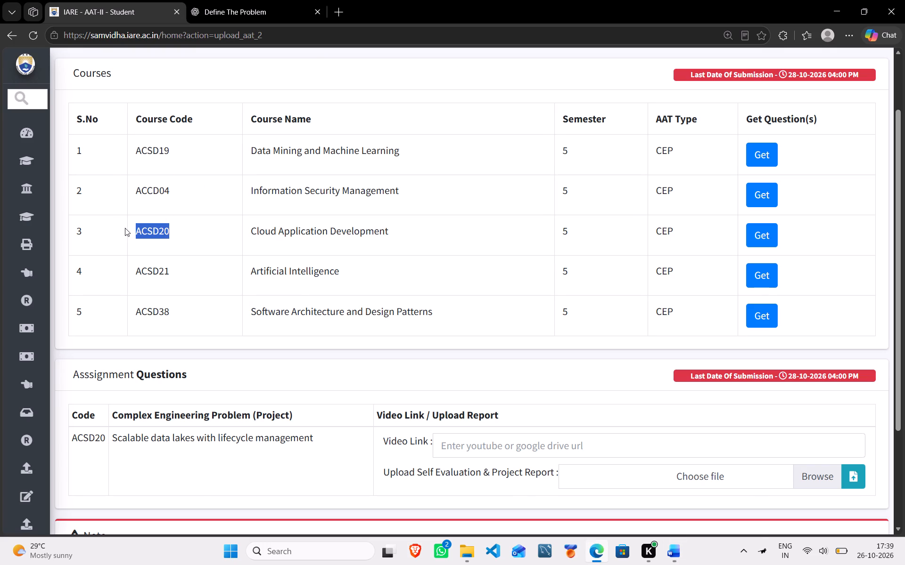
{"action": "key", "text": "ctrl+c"}
{"action": "key", "text": "alt+Tab"}
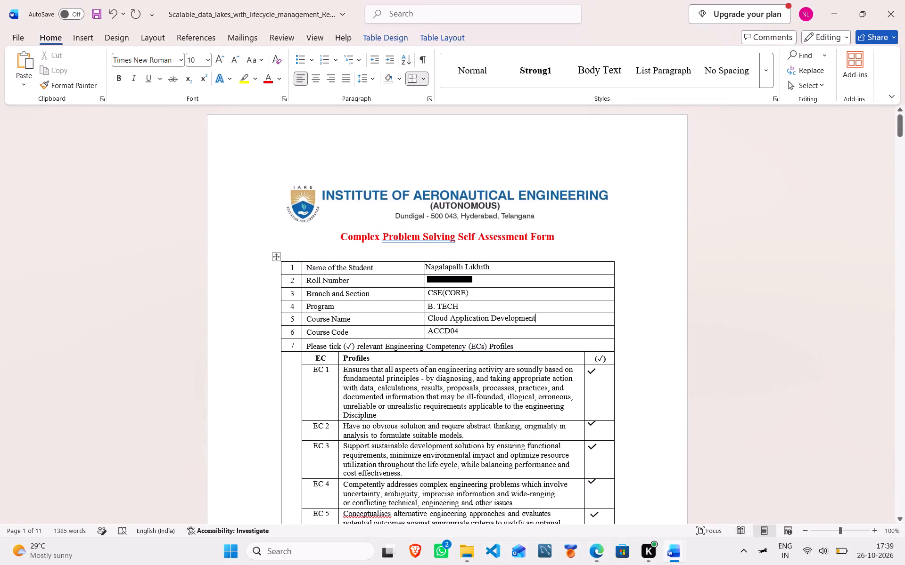
{"action": "left_click_drag", "start_coordinate": [464, 331], "coordinate": [424, 334]}
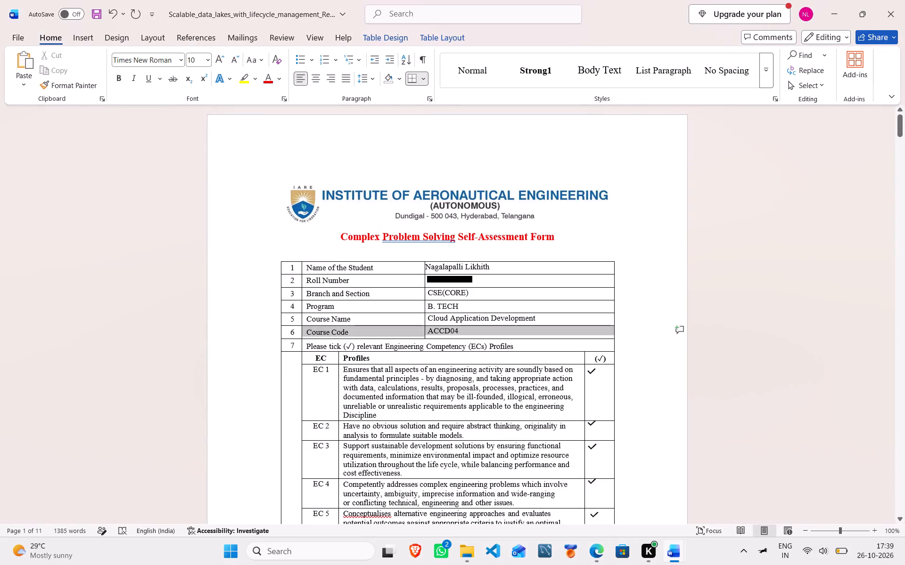
{"action": "left_click_drag", "start_coordinate": [424, 334], "coordinate": [455, 335]}
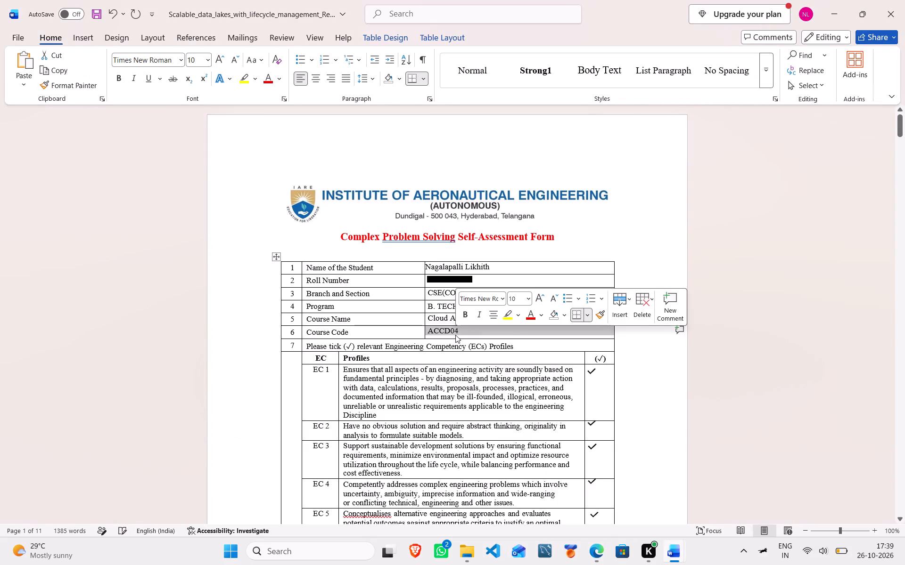
{"action": "left_click", "coordinate": [462, 333]}
{"action": "left_click_drag", "start_coordinate": [461, 330], "coordinate": [443, 330]}
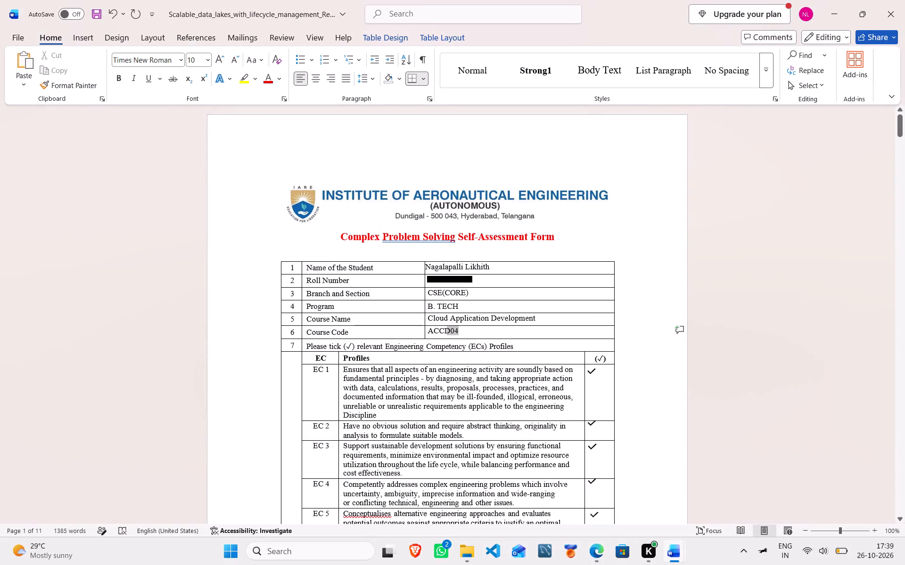
{"action": "left_click_drag", "start_coordinate": [443, 330], "coordinate": [428, 331]}
{"action": "key", "text": "ctrl+v"}
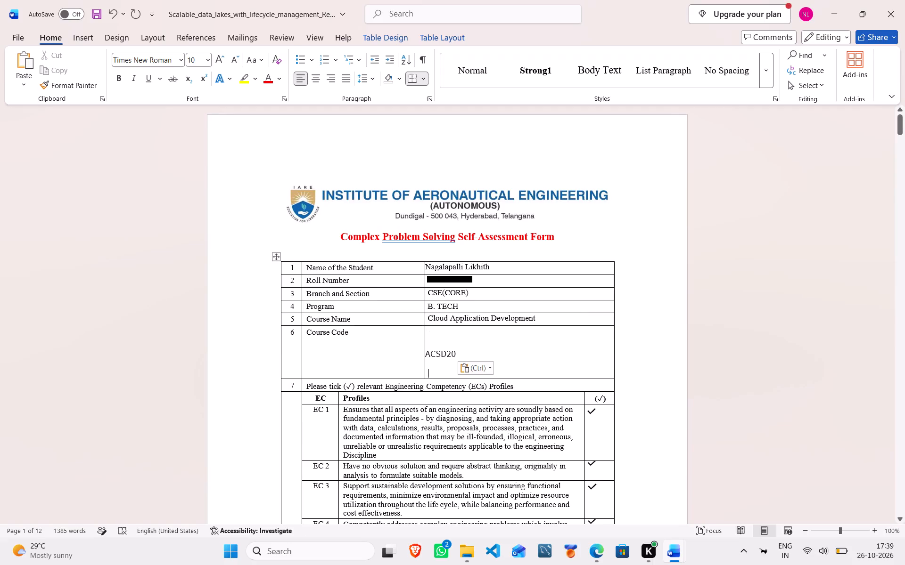
{"action": "left_click", "coordinate": [478, 371]}
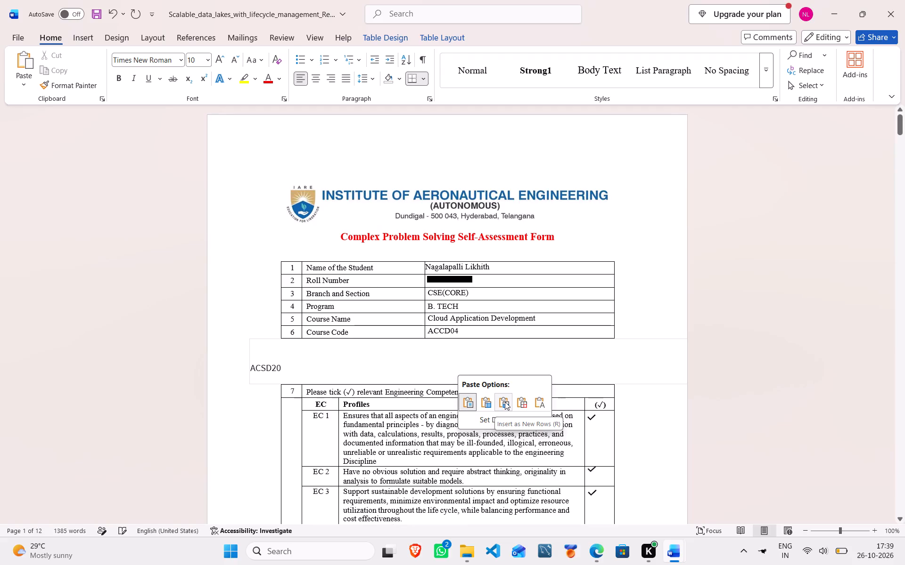
{"action": "left_click", "coordinate": [540, 408]}
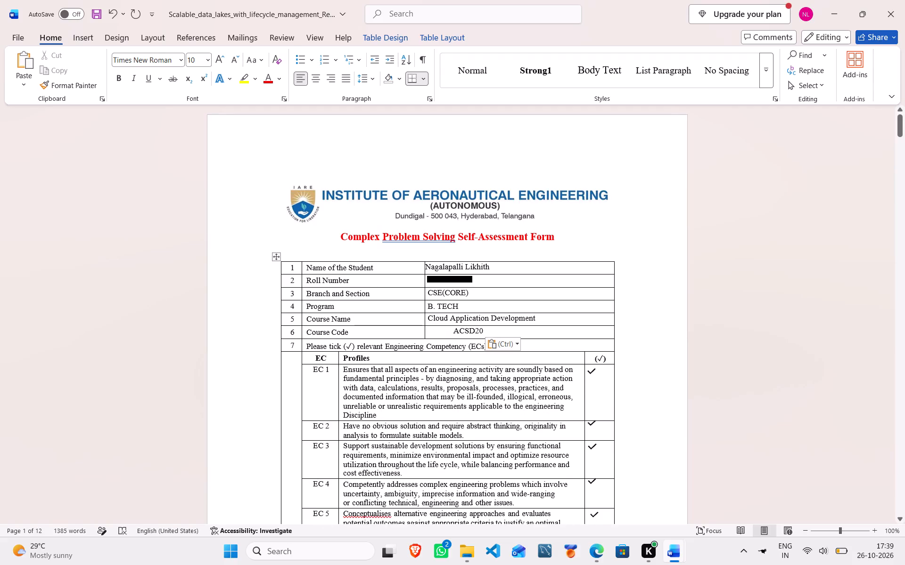
{"action": "left_click", "coordinate": [452, 332]}
{"action": "key", "text": "BackSpace"}
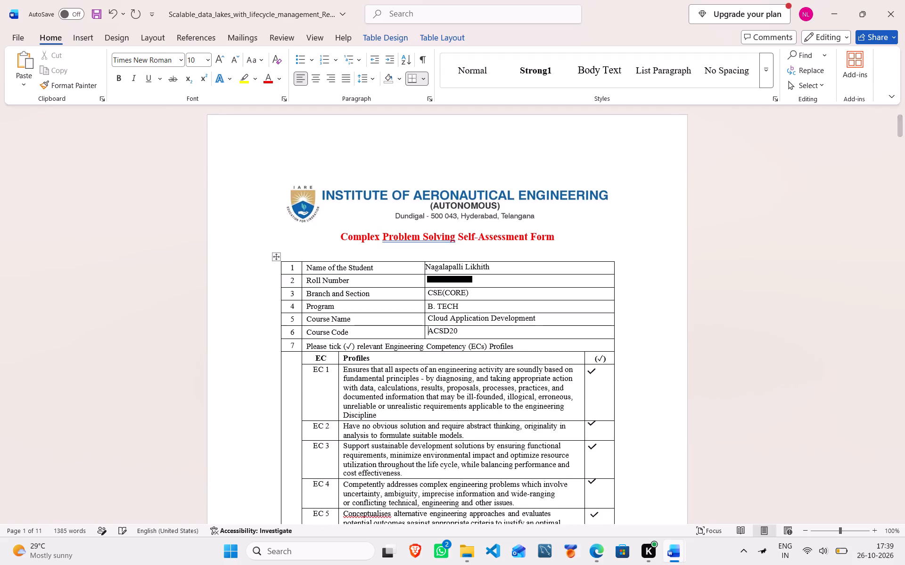
Replace the entry under Title of the project with the portal's assignment question, Scalable data lakes with lifecycle management.
{"action": "scroll", "coordinate": [502, 396], "scroll_direction": "down", "scroll_amount": 4}
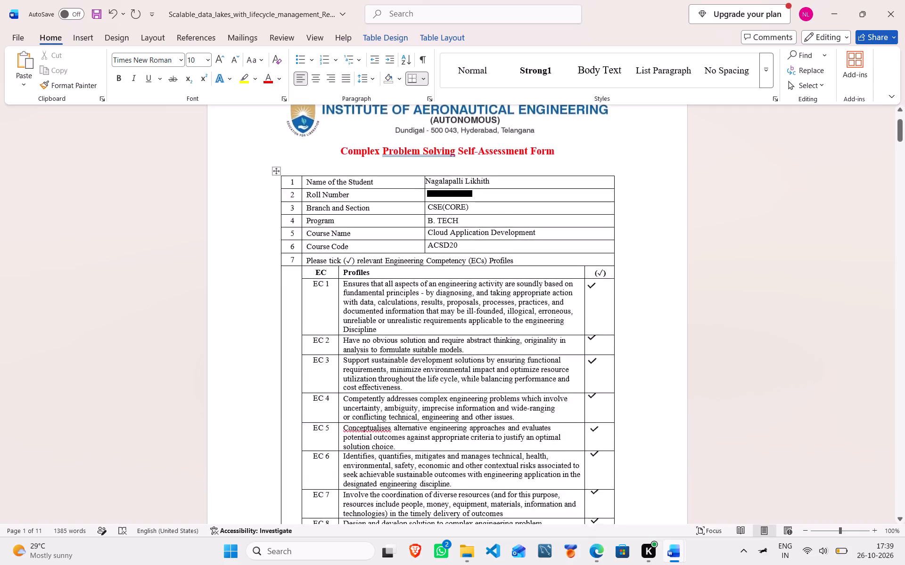
{"action": "scroll", "coordinate": [502, 396], "scroll_direction": "down", "scroll_amount": 6}
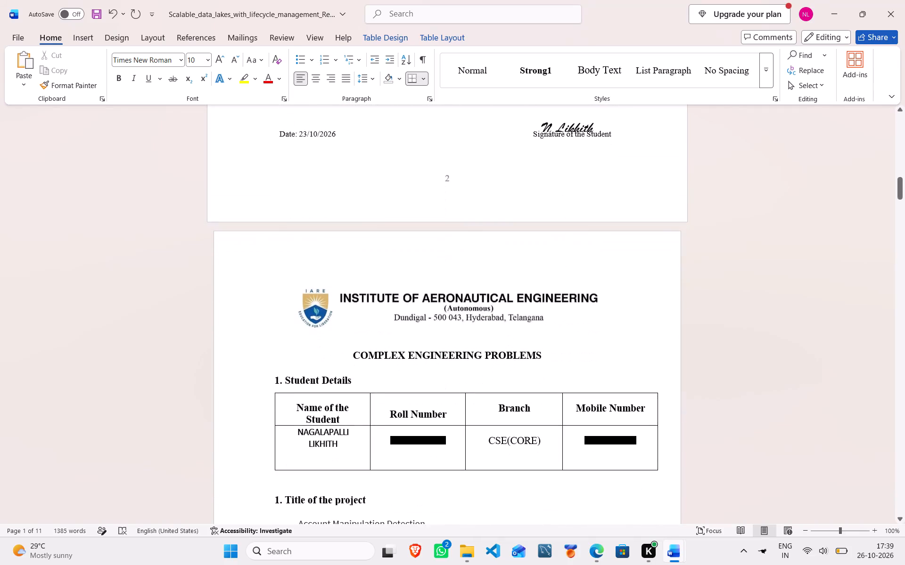
{"action": "scroll", "coordinate": [502, 396], "scroll_direction": "down", "scroll_amount": 2}
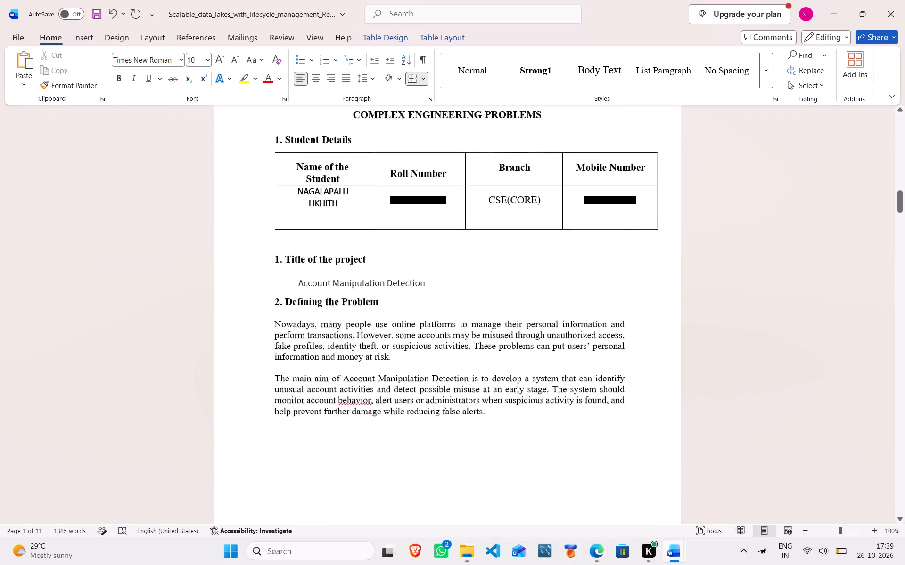
{"action": "scroll", "coordinate": [502, 396], "scroll_direction": "down", "scroll_amount": 1}
{"action": "key", "text": "alt+Tab"}
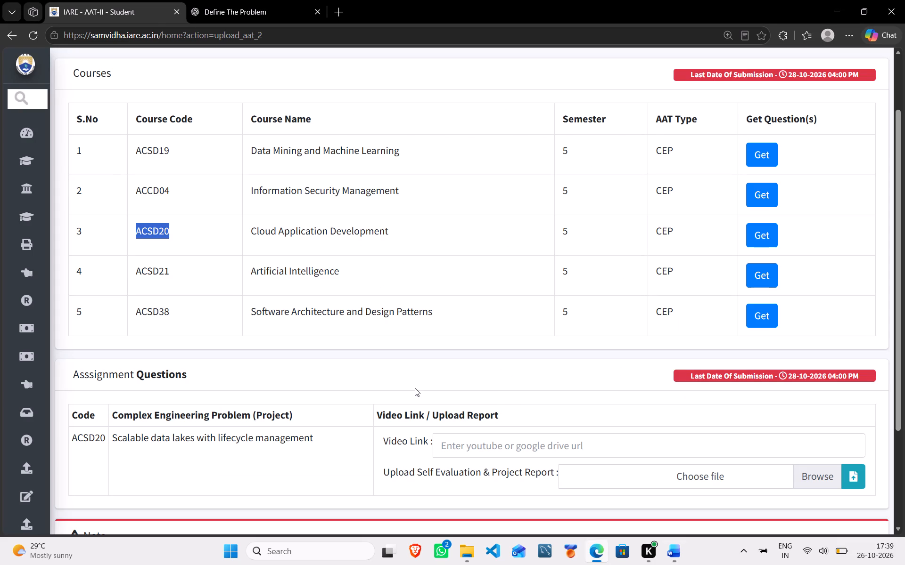
{"action": "left_click_drag", "start_coordinate": [317, 438], "coordinate": [127, 444]}
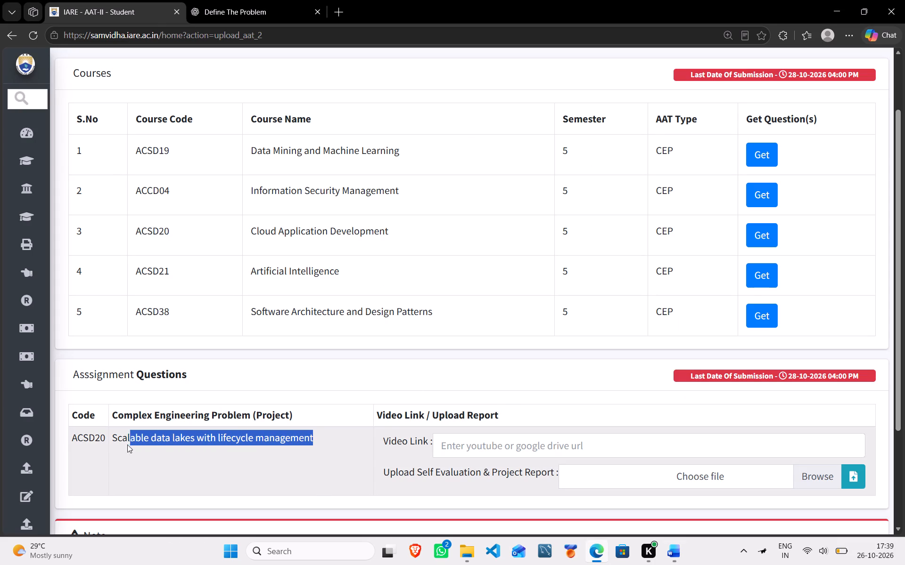
{"action": "left_click_drag", "start_coordinate": [127, 444], "coordinate": [108, 442]}
{"action": "key", "text": "ctrl+c"}
{"action": "key", "text": "alt+Tab"}
{"action": "scroll", "coordinate": [116, 374], "scroll_direction": "up", "scroll_amount": 1}
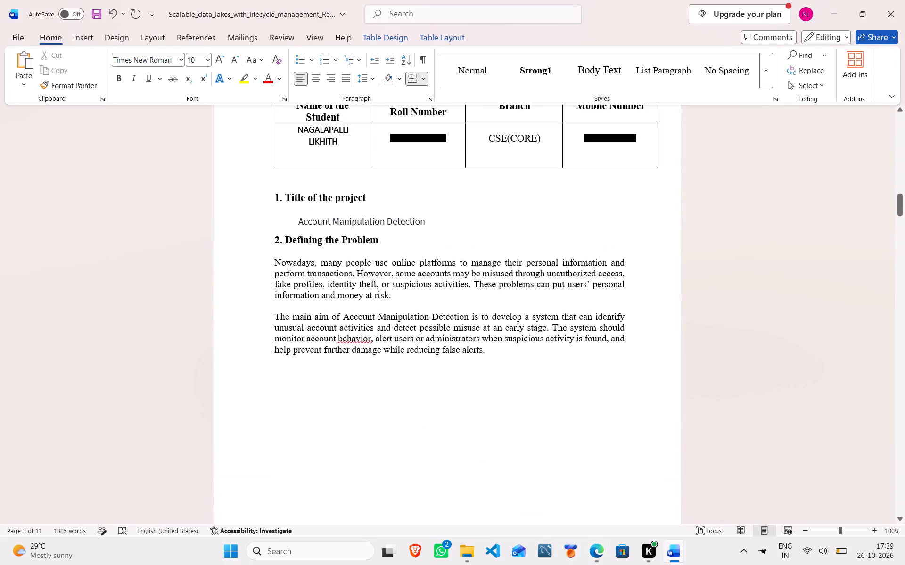
{"action": "left_click_drag", "start_coordinate": [432, 222], "coordinate": [288, 224]}
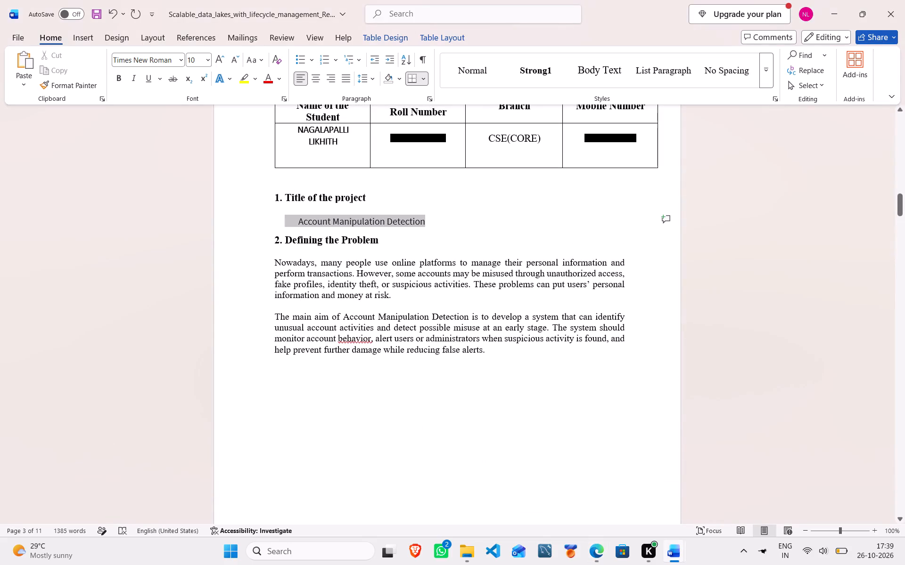
{"action": "left_click_drag", "start_coordinate": [288, 224], "coordinate": [298, 223]}
{"action": "key", "text": "ctrl+v"}
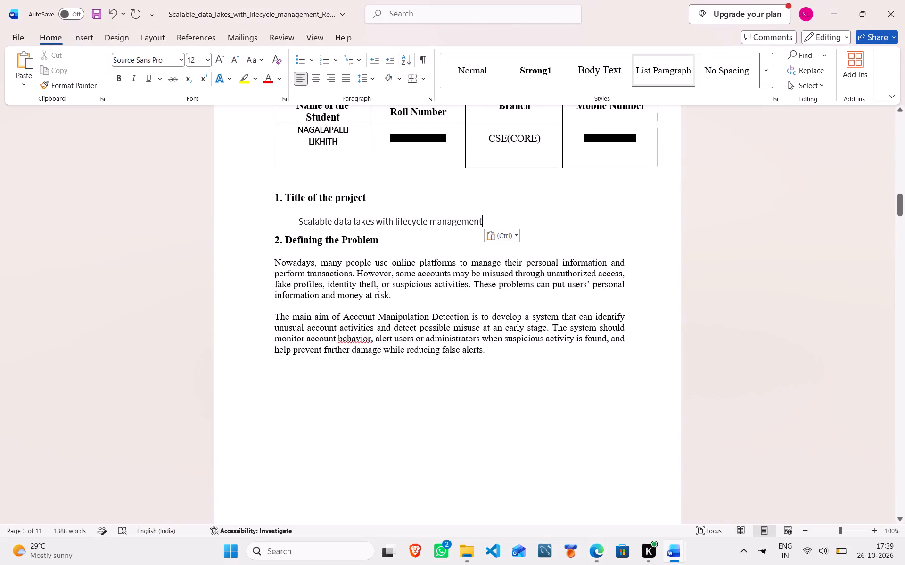
{"action": "key", "text": "alt+Tab"}
{"action": "scroll", "coordinate": [342, 345], "scroll_direction": "down", "scroll_amount": 1}
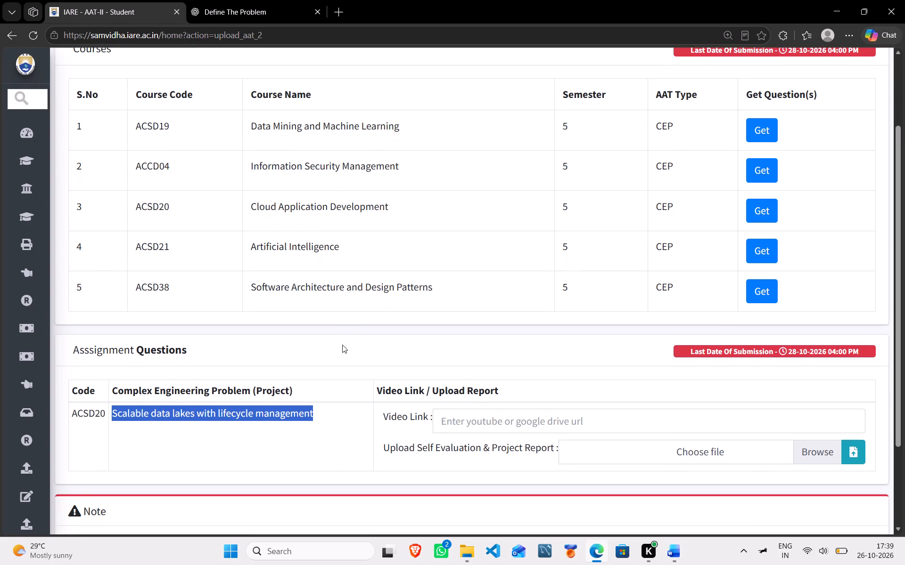
{"action": "key", "text": "alt+Tab"}
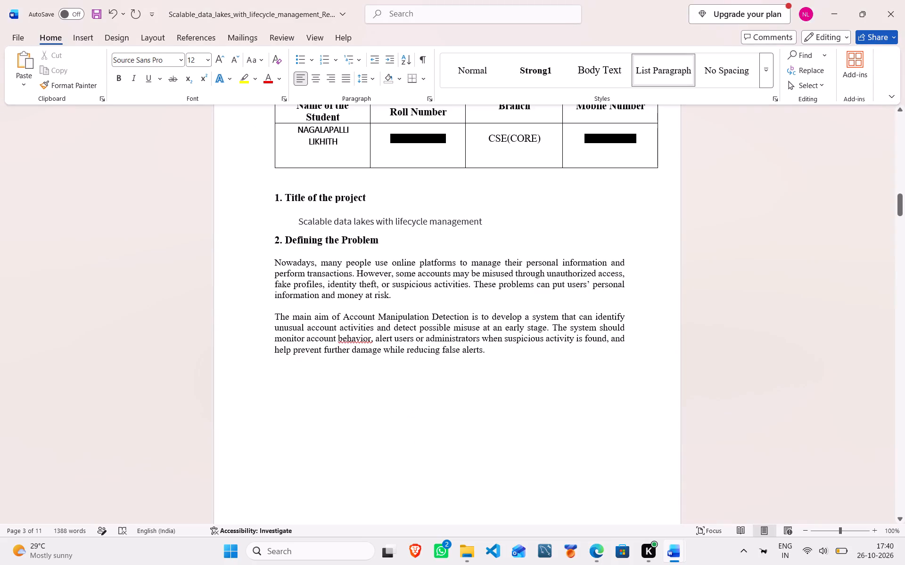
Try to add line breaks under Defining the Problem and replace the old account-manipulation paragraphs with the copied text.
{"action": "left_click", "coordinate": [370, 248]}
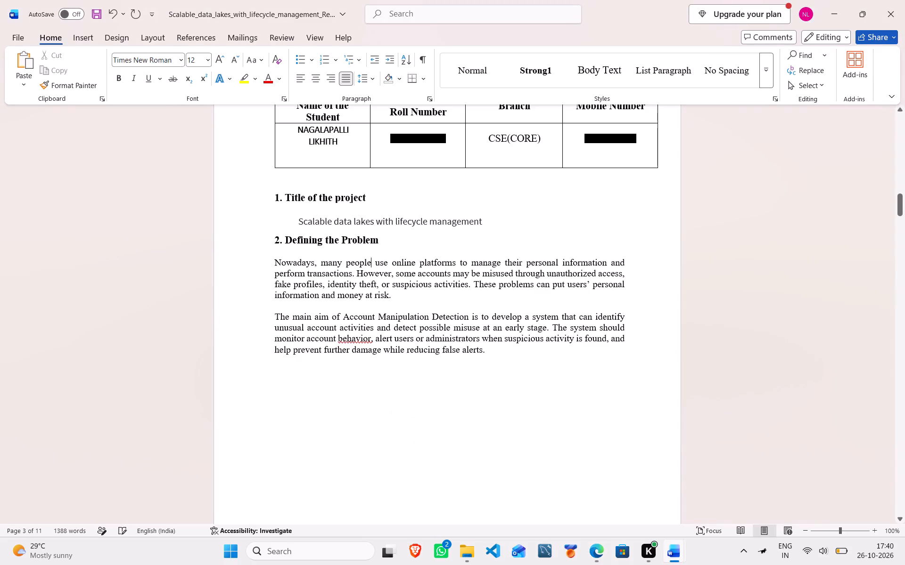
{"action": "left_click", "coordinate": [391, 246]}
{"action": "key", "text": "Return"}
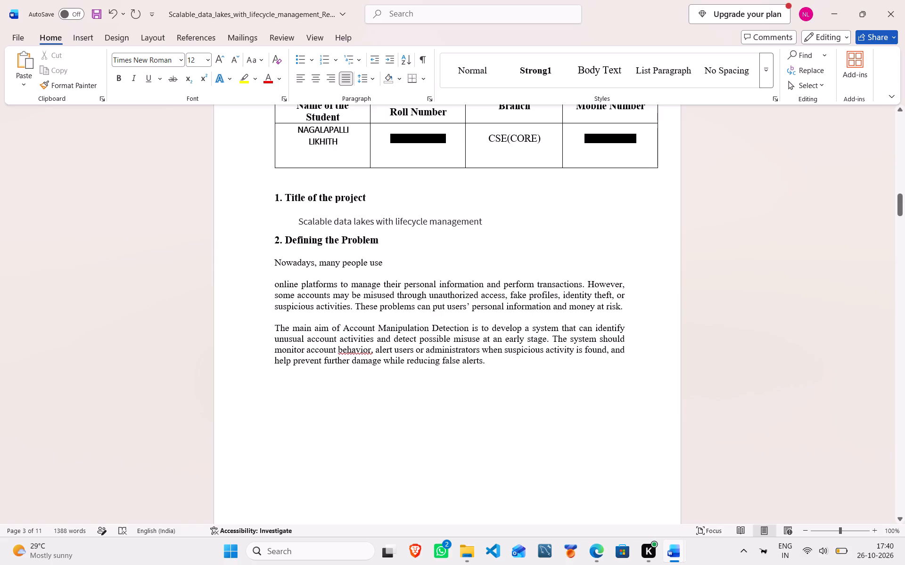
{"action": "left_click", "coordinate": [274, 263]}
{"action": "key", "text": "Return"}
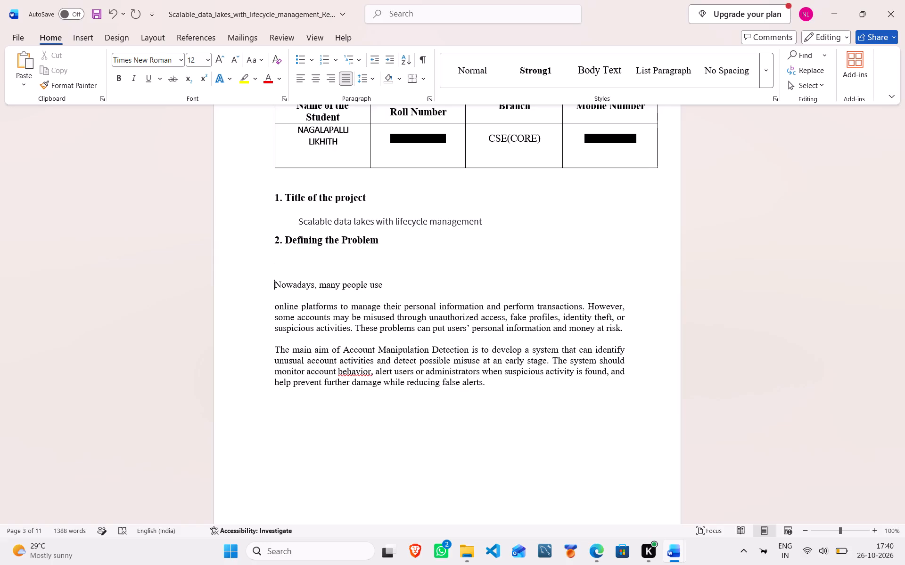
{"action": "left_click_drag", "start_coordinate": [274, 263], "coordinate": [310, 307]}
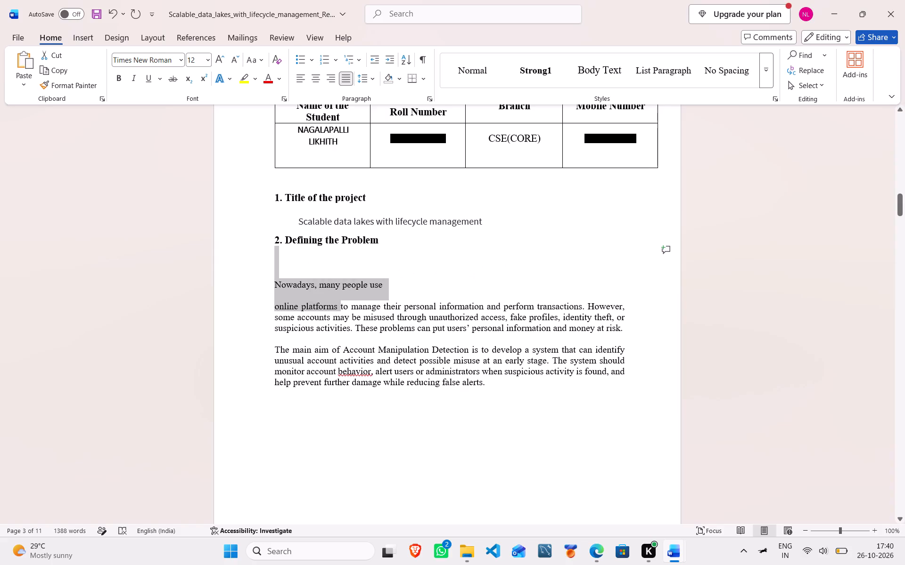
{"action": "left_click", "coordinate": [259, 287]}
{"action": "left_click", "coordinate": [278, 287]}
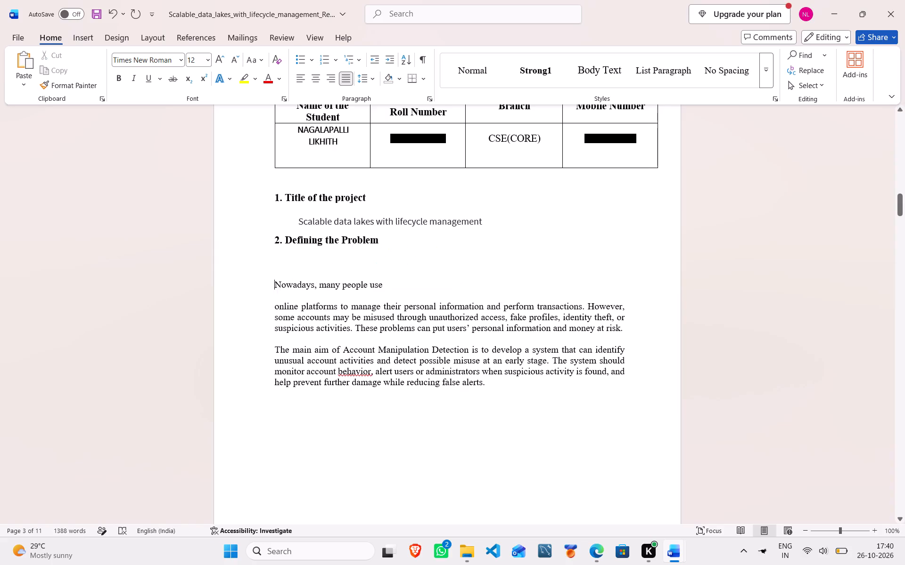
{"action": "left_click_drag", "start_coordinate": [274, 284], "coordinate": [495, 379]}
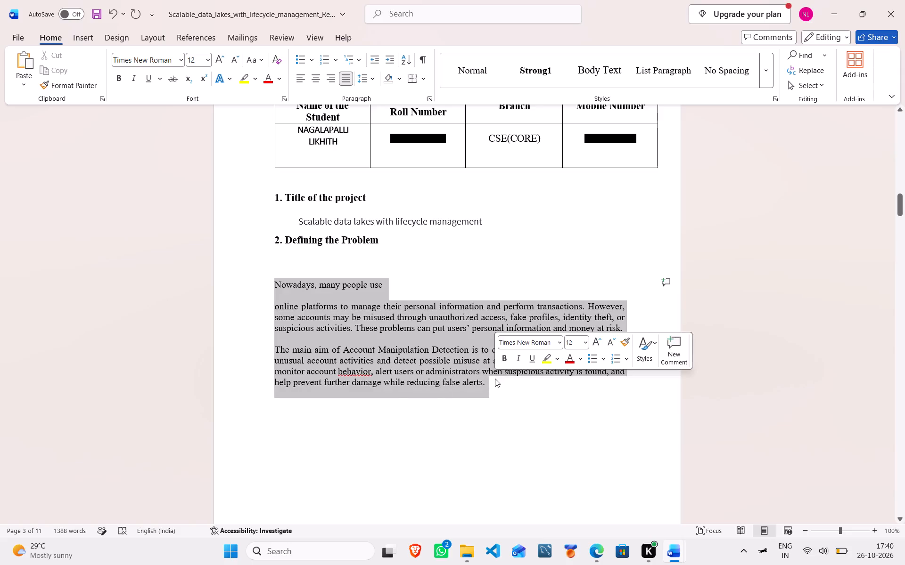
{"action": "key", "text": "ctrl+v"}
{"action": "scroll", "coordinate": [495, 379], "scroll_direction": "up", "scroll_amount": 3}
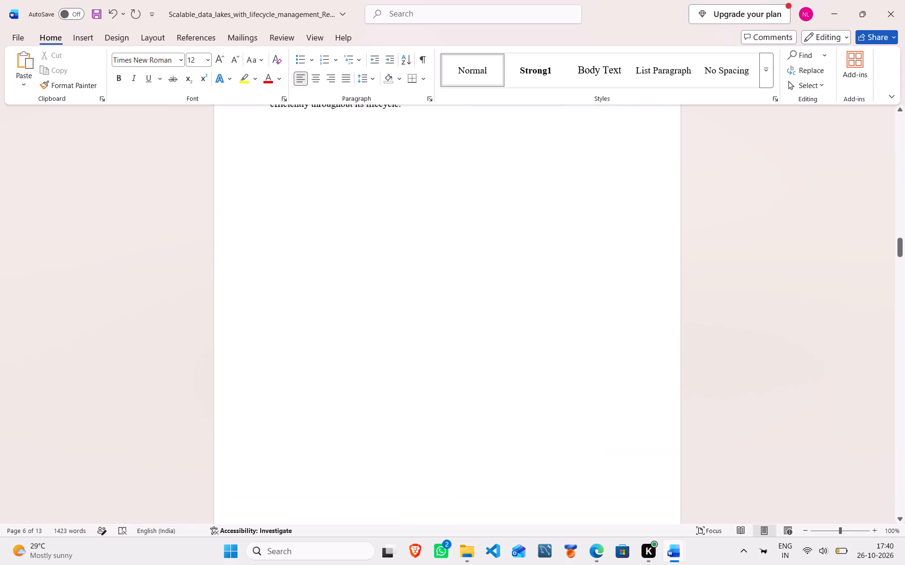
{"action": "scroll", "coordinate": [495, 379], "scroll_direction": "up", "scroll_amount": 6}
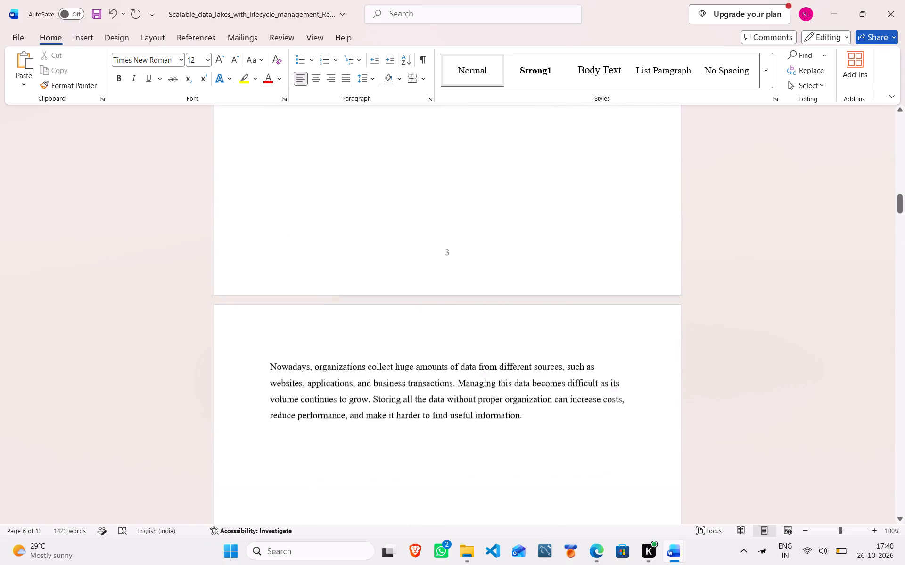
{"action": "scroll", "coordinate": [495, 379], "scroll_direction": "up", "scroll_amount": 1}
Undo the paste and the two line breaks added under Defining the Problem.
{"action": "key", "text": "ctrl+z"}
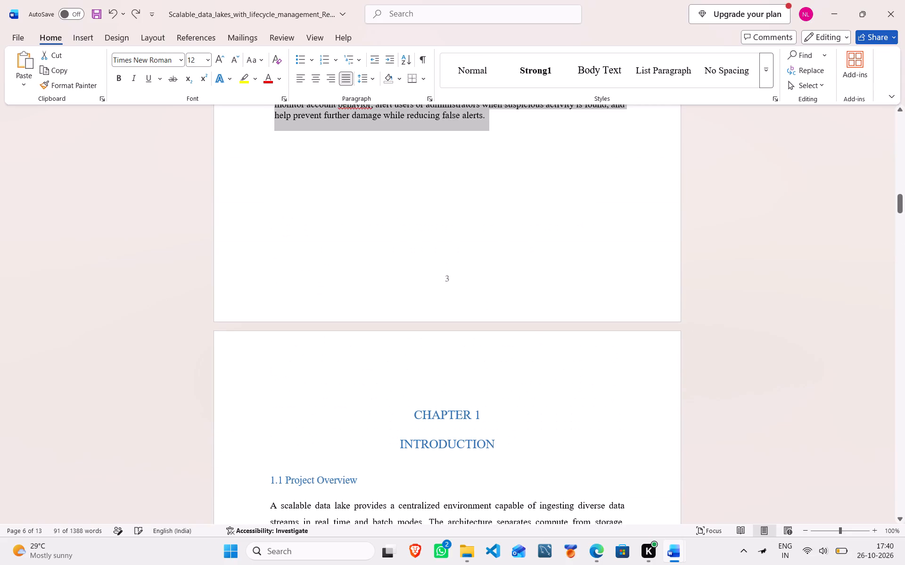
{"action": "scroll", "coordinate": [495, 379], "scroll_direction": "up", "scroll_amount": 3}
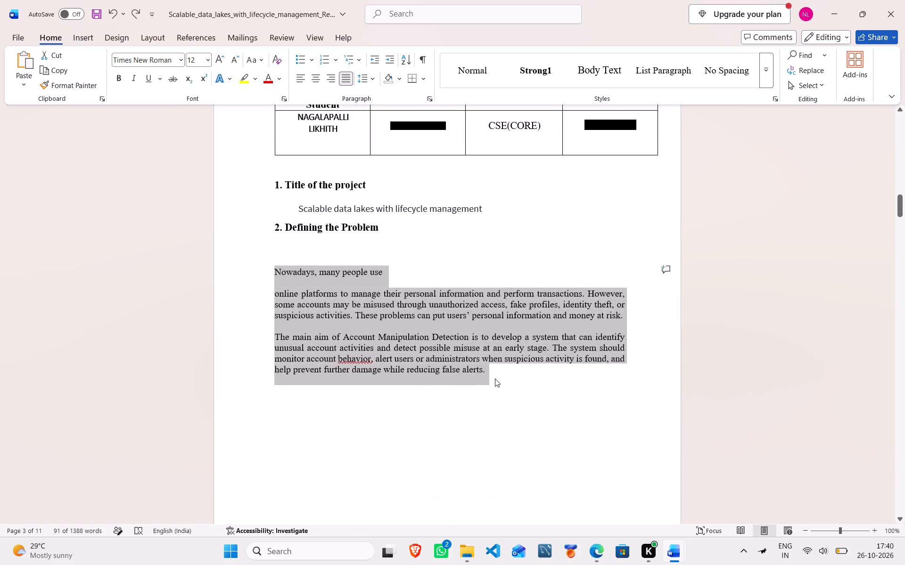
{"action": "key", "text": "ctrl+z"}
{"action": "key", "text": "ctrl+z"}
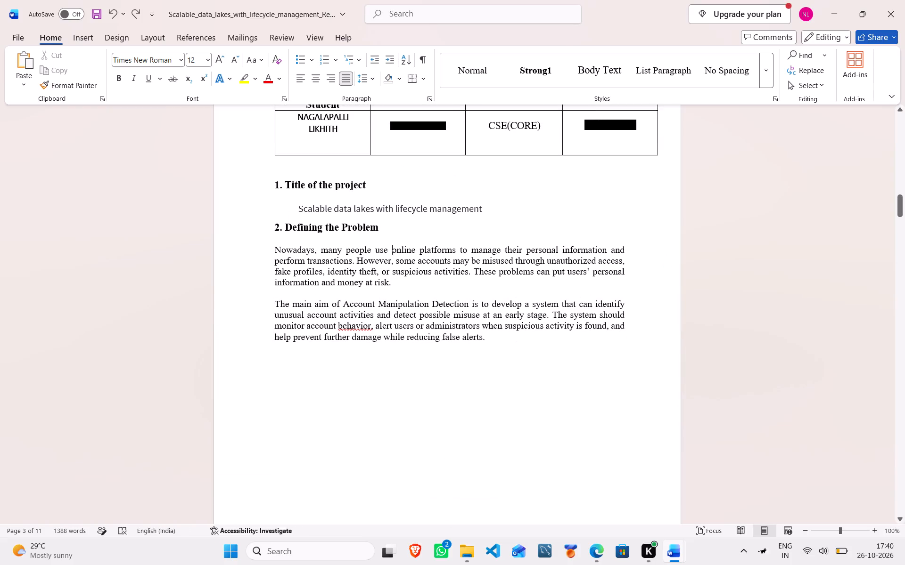
Replace the two account-manipulation paragraphs under Defining the Problem with the copied data lakes paragraphs.
{"action": "left_click_drag", "start_coordinate": [276, 250], "coordinate": [288, 257]}
{"action": "left_click_drag", "start_coordinate": [288, 257], "coordinate": [498, 338]}
{"action": "key", "text": "ctrl+v"}
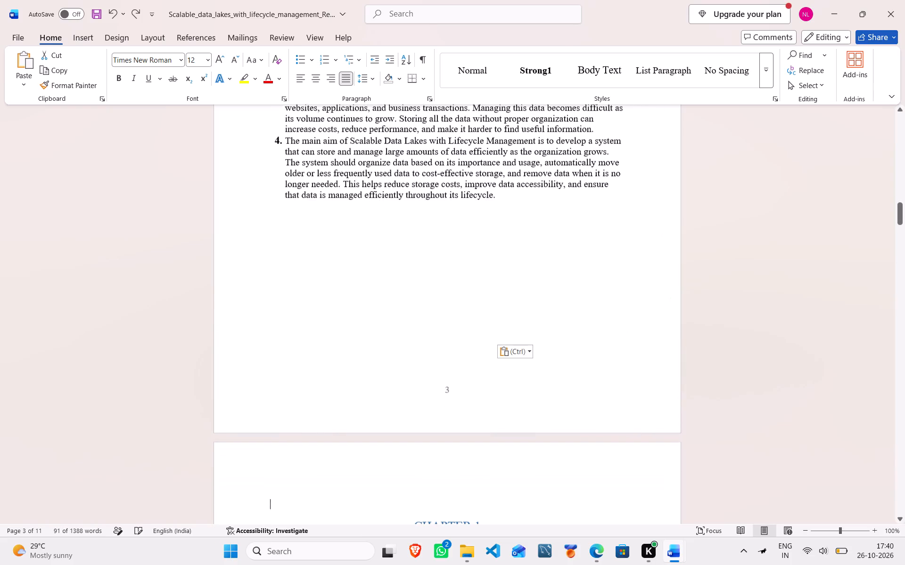
{"action": "scroll", "coordinate": [498, 338], "scroll_direction": "up", "scroll_amount": 2}
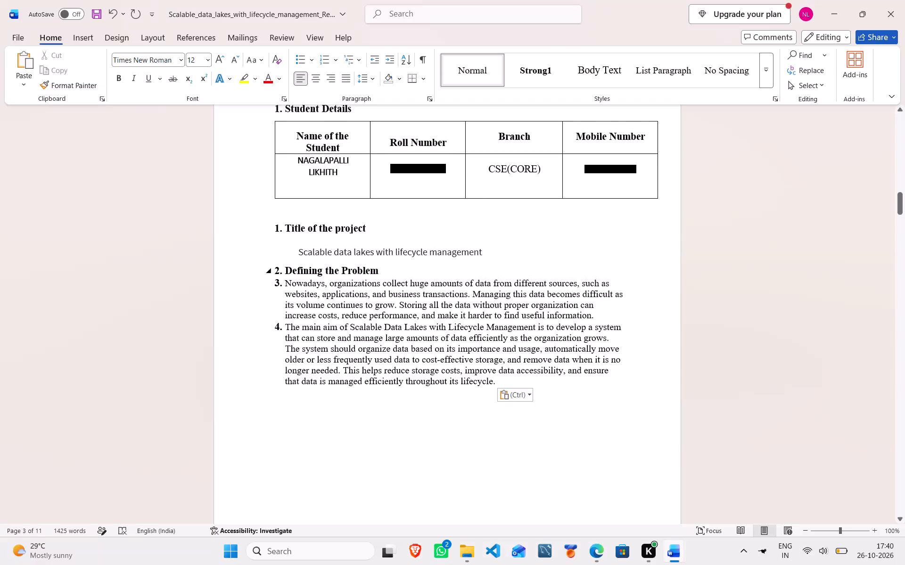
Remove the list numbers from both pasted paragraphs under Defining the Problem.
{"action": "left_click", "coordinate": [288, 283]}
{"action": "key", "text": "Left"}
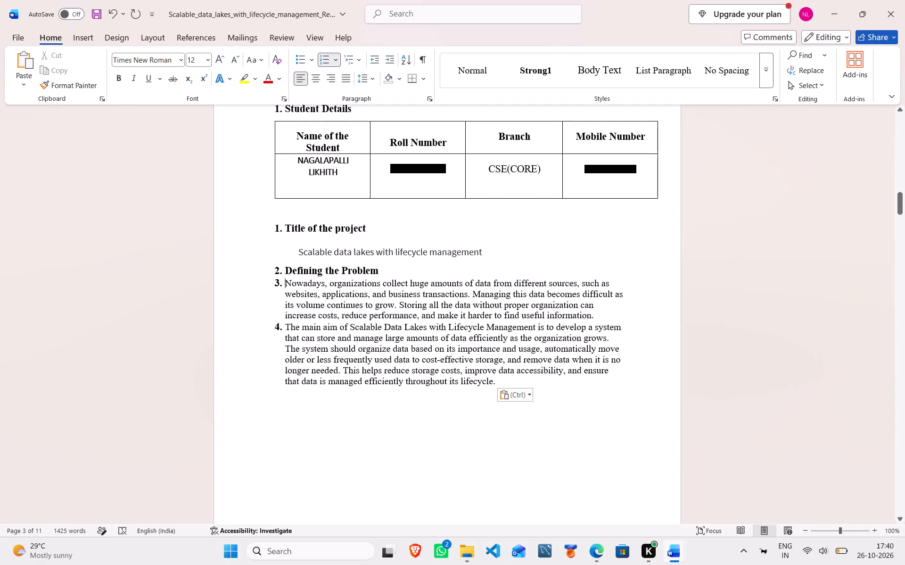
{"action": "key", "text": "BackSpace"}
{"action": "key", "text": "Down"}
{"action": "key", "text": "Down"}
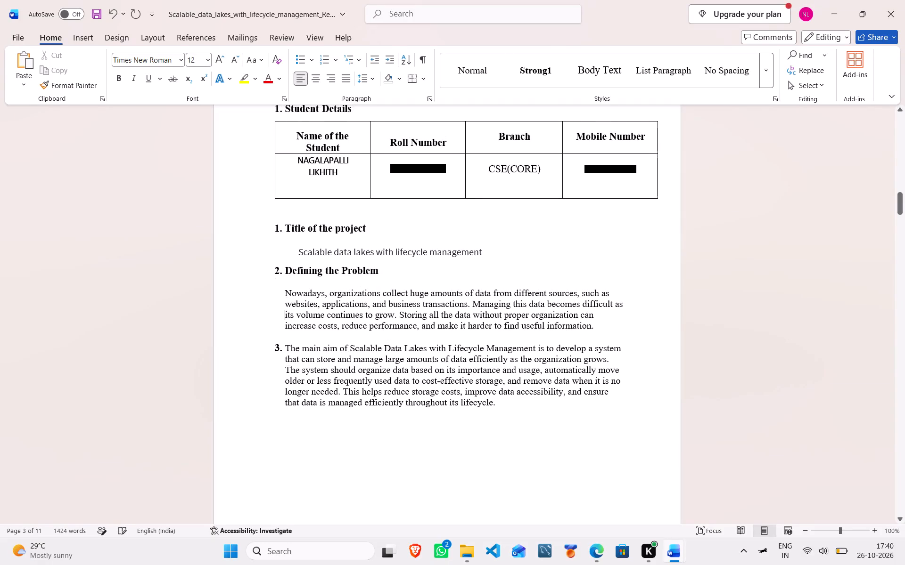
{"action": "key", "text": "Down"}
{"action": "key", "text": "Down"}
{"action": "key", "text": "BackSpace"}
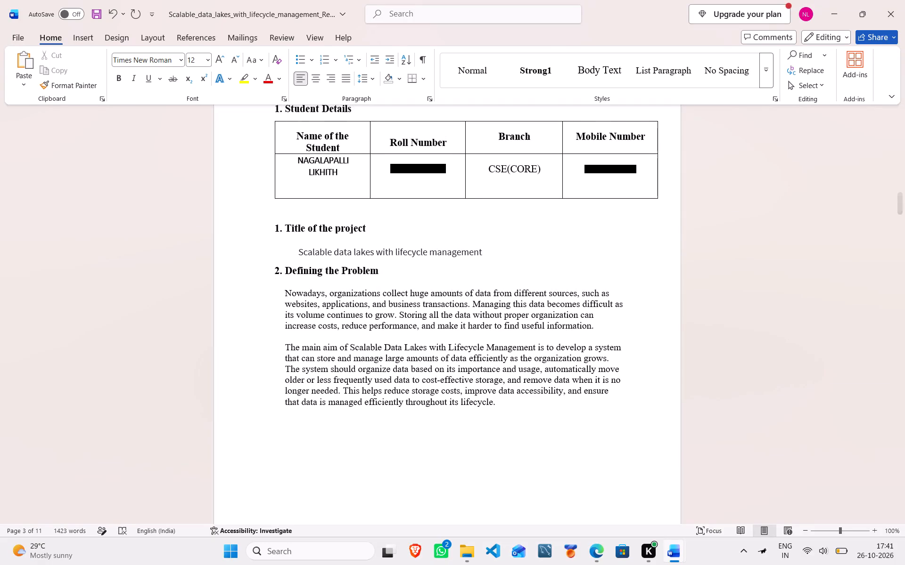
Justify both data lakes paragraphs under Defining the Problem.
{"action": "left_click_drag", "start_coordinate": [285, 292], "coordinate": [455, 385]}
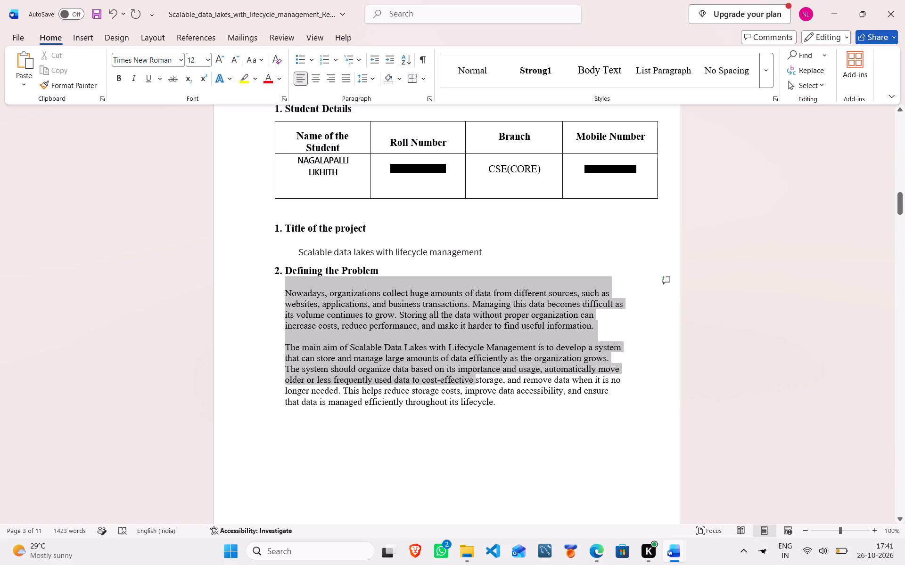
{"action": "left_click_drag", "start_coordinate": [455, 385], "coordinate": [494, 402]}
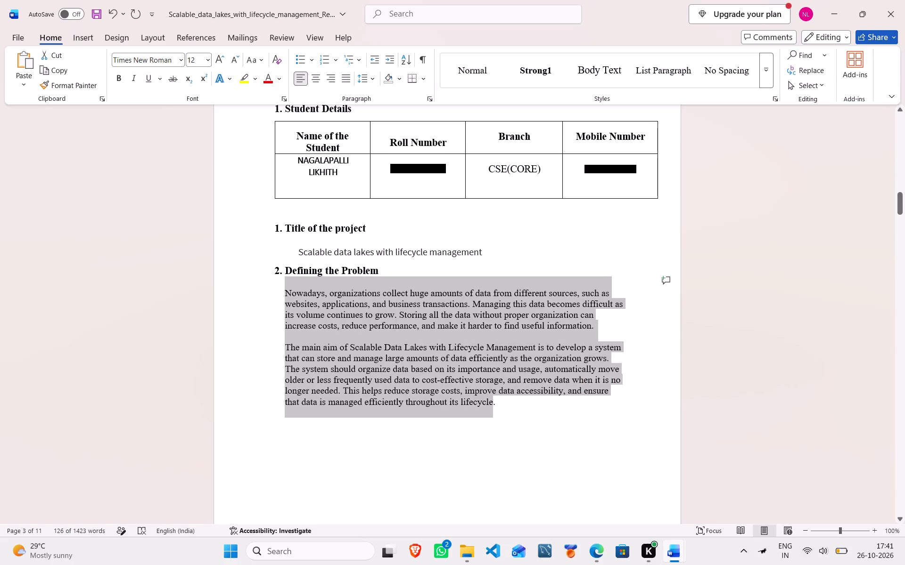
{"action": "left_click", "coordinate": [345, 77]}
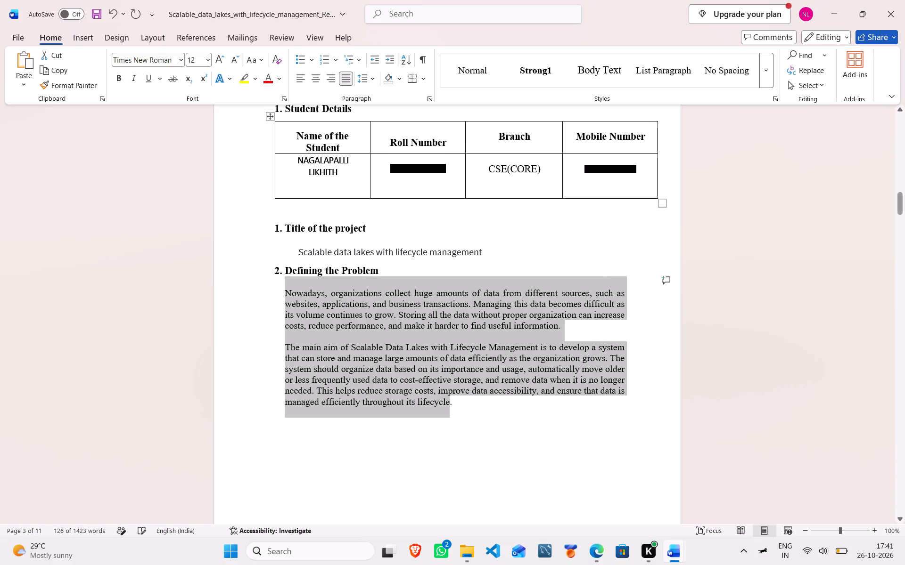
{"action": "left_click", "coordinate": [488, 429]}
{"action": "scroll", "coordinate": [488, 429], "scroll_direction": "down", "scroll_amount": 2}
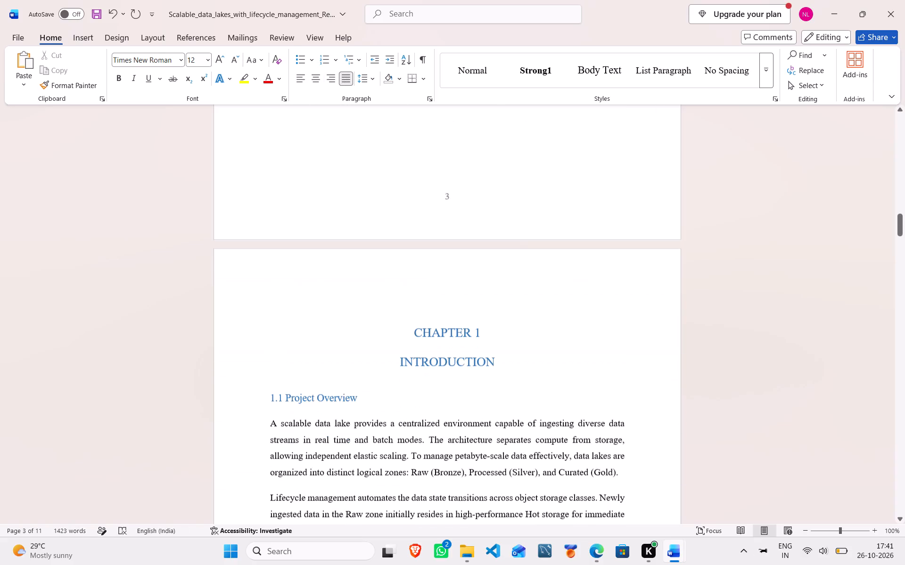
{"action": "scroll", "coordinate": [488, 429], "scroll_direction": "down", "scroll_amount": 1}
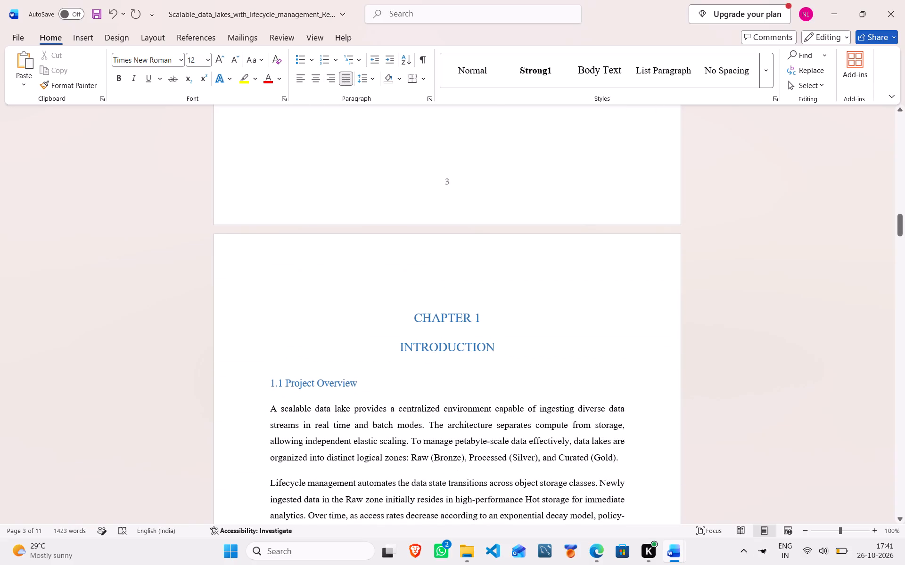
Switch to the AAT-II portal and get the assignment question for Artificial Intelligence, ACSD21.
{"action": "key", "text": "alt+Tab"}
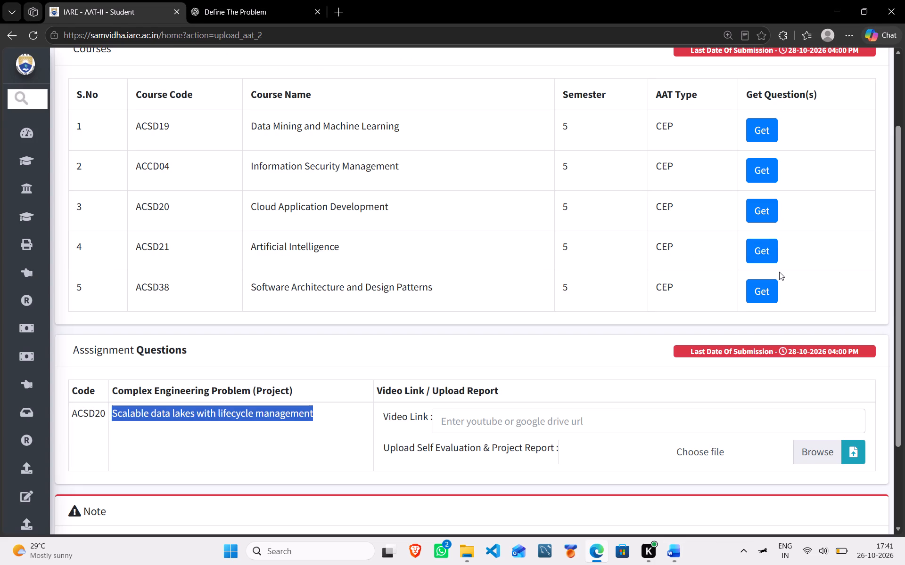
{"action": "left_click", "coordinate": [768, 258]}
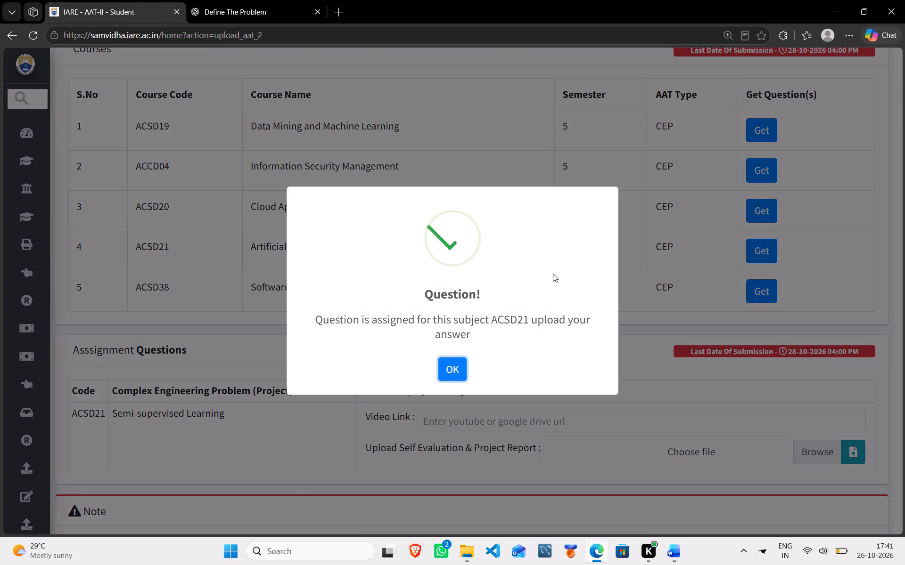
{"action": "left_click", "coordinate": [458, 369]}
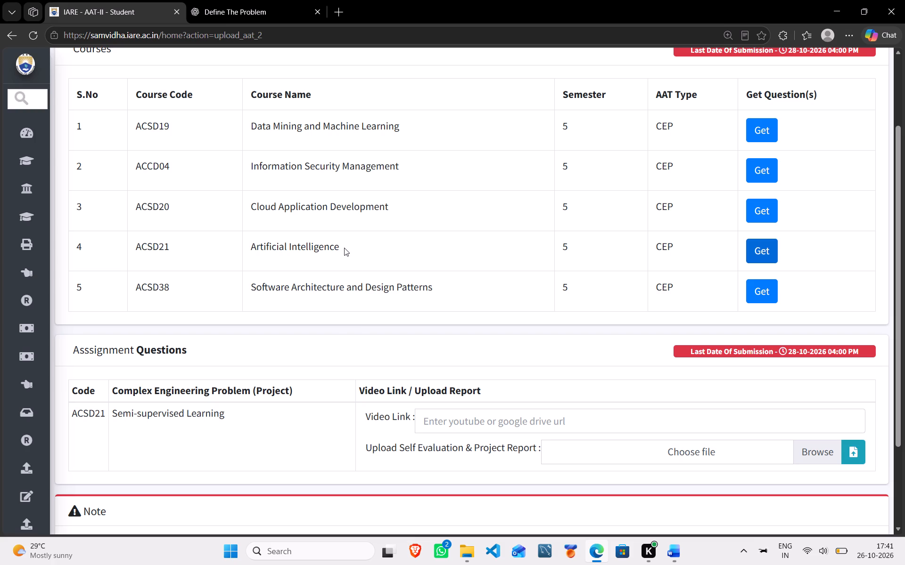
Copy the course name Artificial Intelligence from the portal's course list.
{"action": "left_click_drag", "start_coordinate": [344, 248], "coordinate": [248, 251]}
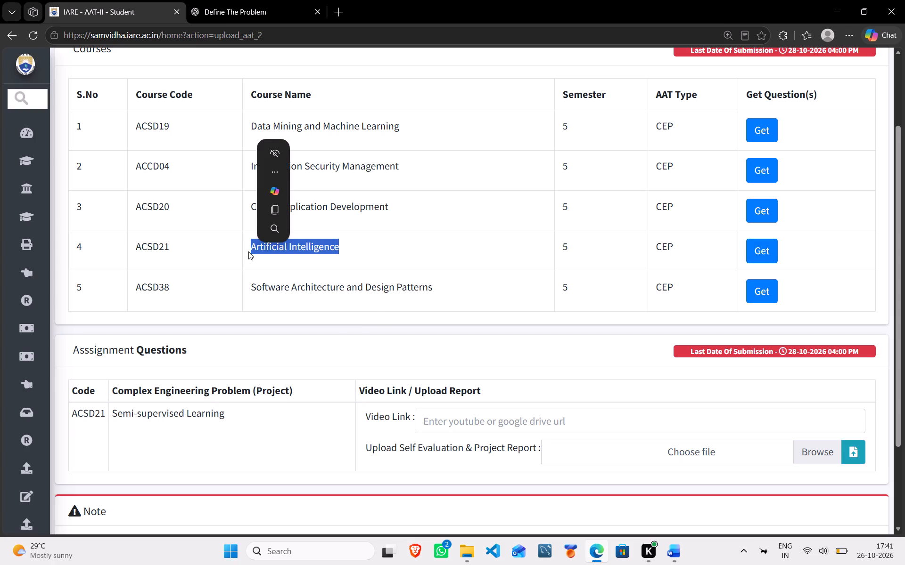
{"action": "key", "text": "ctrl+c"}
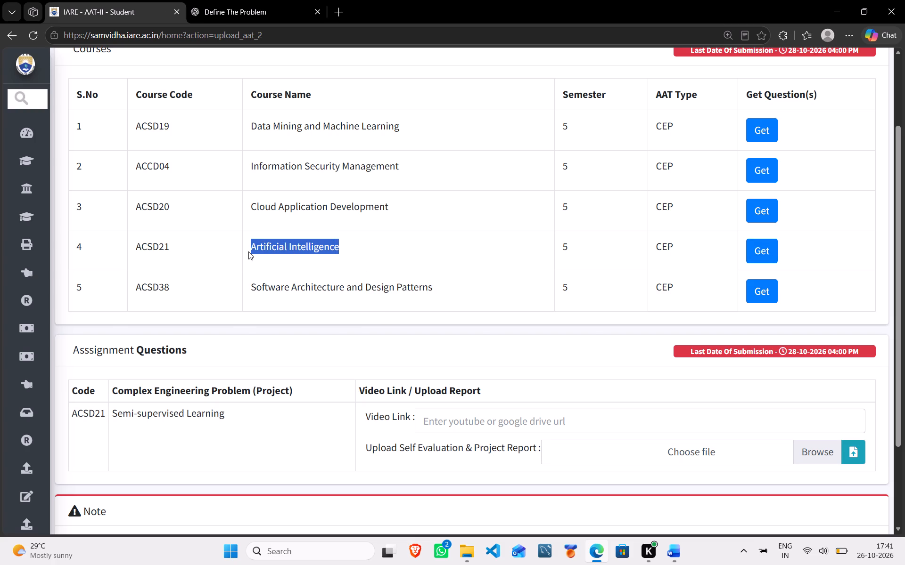
Switch to the Scalable data lakes with lifecycle management report, save it and close it.
{"action": "key", "text": "alt+Tab"}
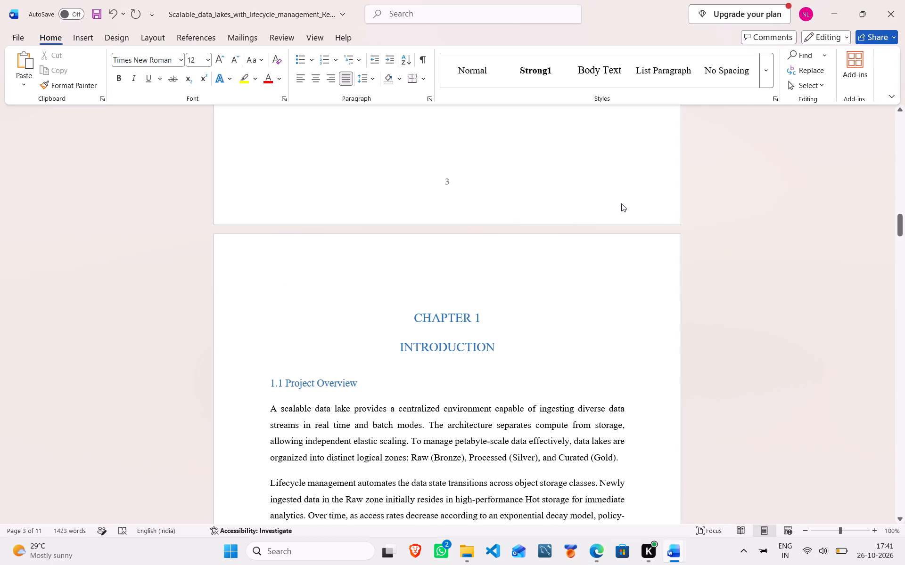
{"action": "key", "text": "ctrl+s"}
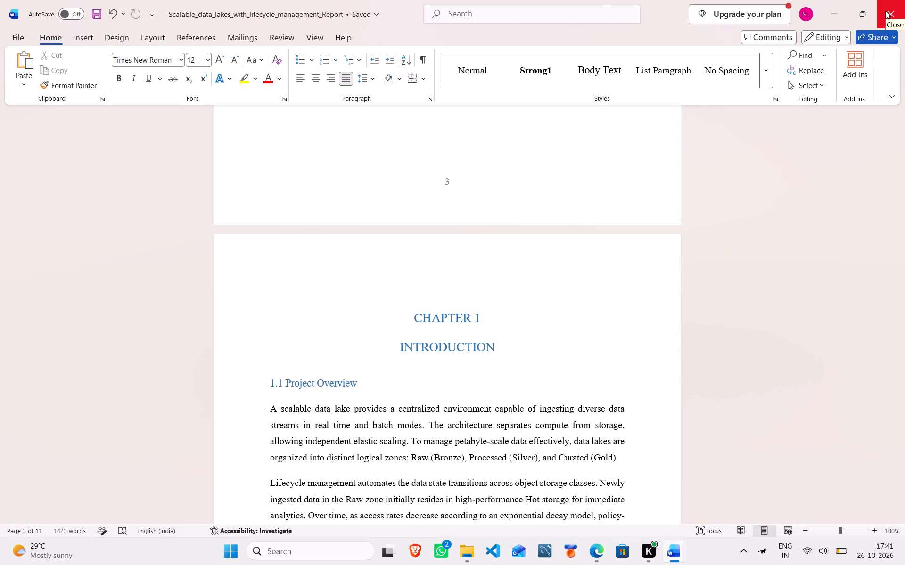
{"action": "scroll", "coordinate": [650, 283], "scroll_direction": "up", "scroll_amount": 8}
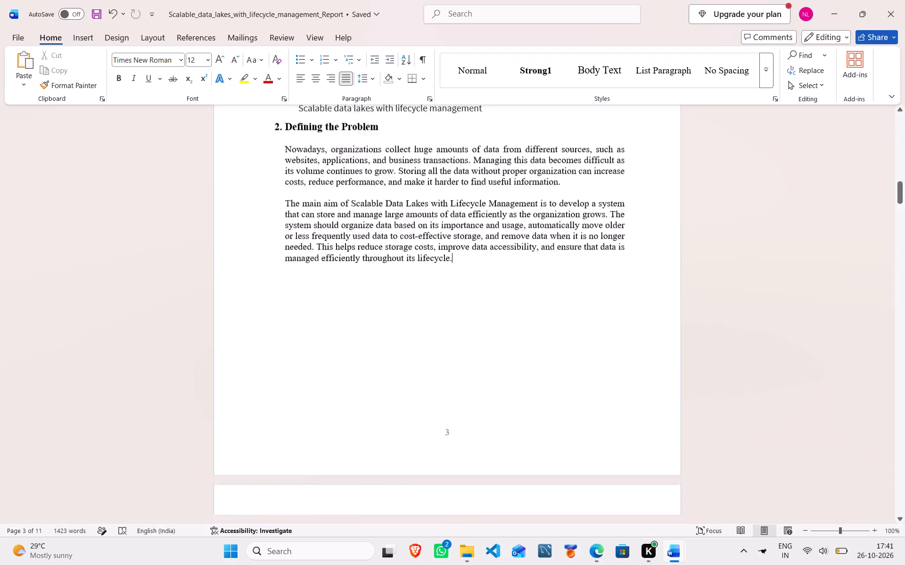
{"action": "scroll", "coordinate": [650, 283], "scroll_direction": "down", "scroll_amount": 5}
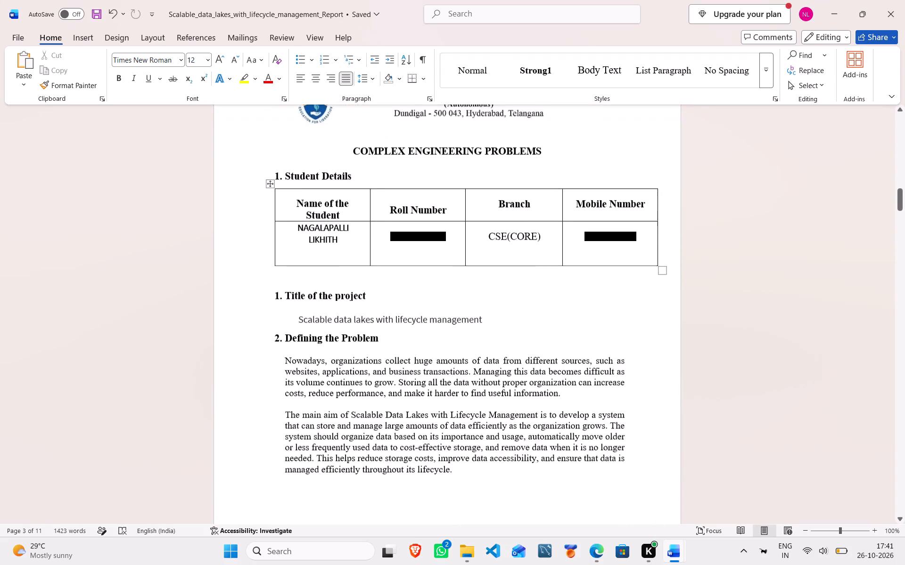
{"action": "scroll", "coordinate": [650, 283], "scroll_direction": "down", "scroll_amount": 1}
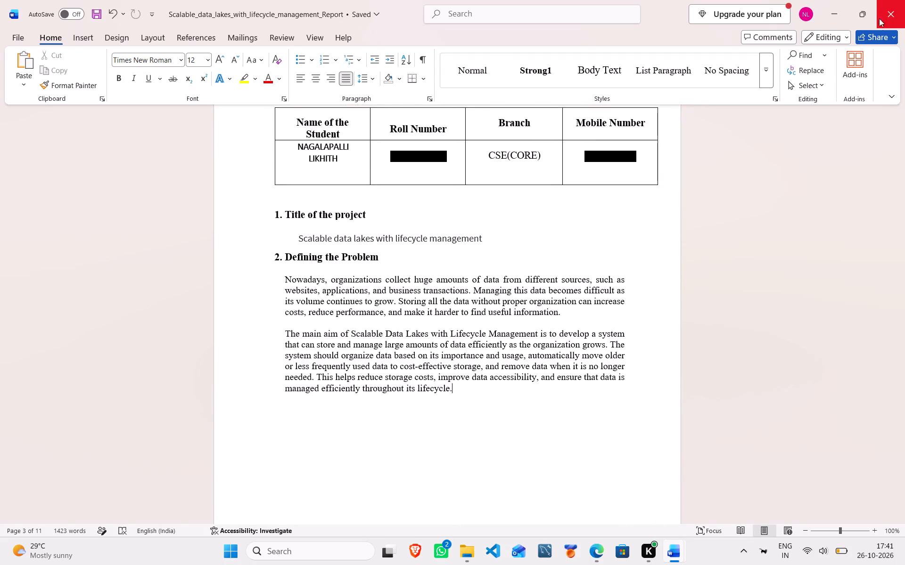
{"action": "left_click", "coordinate": [885, 7]}
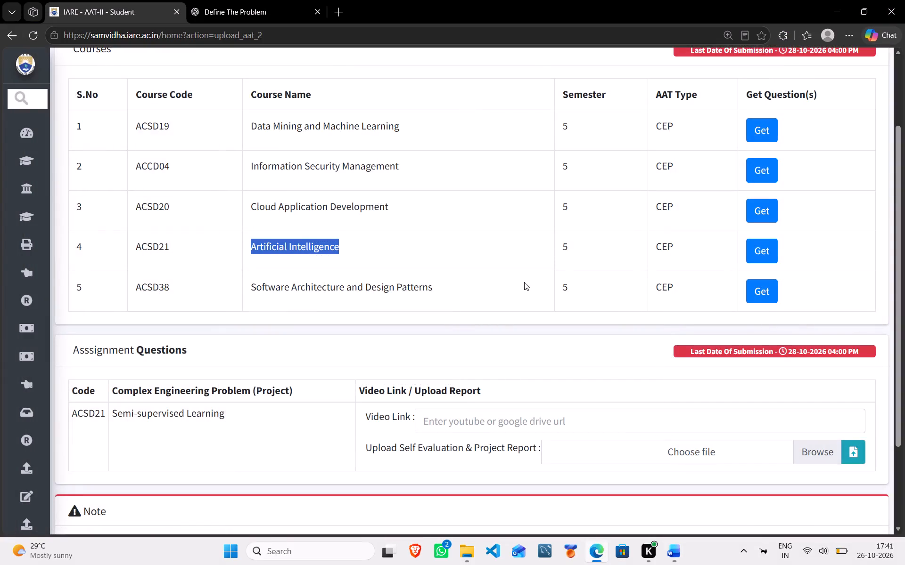
Open Semi_supervised_Learning_Report from the AI folder within AAT 2 and enable editing.
{"action": "left_click", "coordinate": [461, 549]}
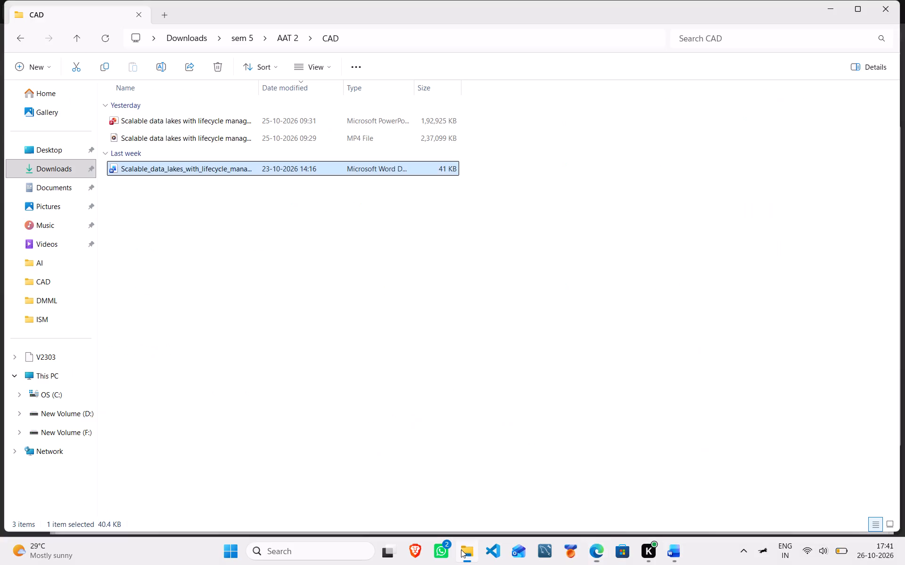
{"action": "left_click", "coordinate": [282, 40]}
{"action": "double_click", "coordinate": [240, 189]}
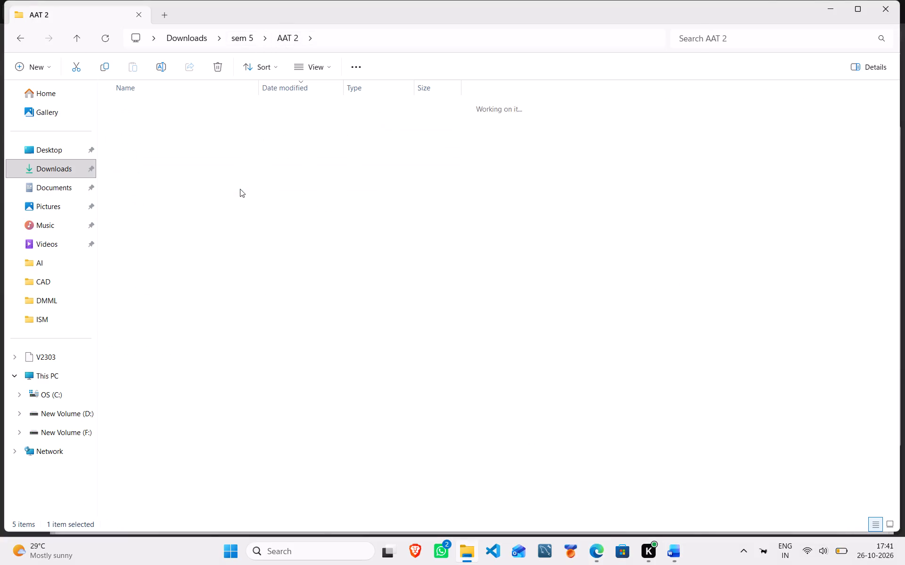
{"action": "double_click", "coordinate": [305, 152]}
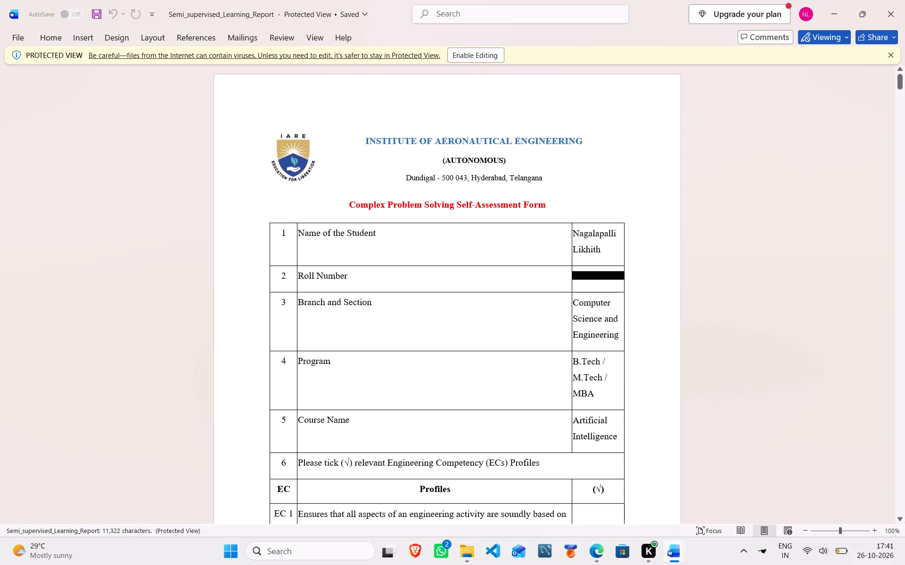
{"action": "left_click", "coordinate": [463, 58]}
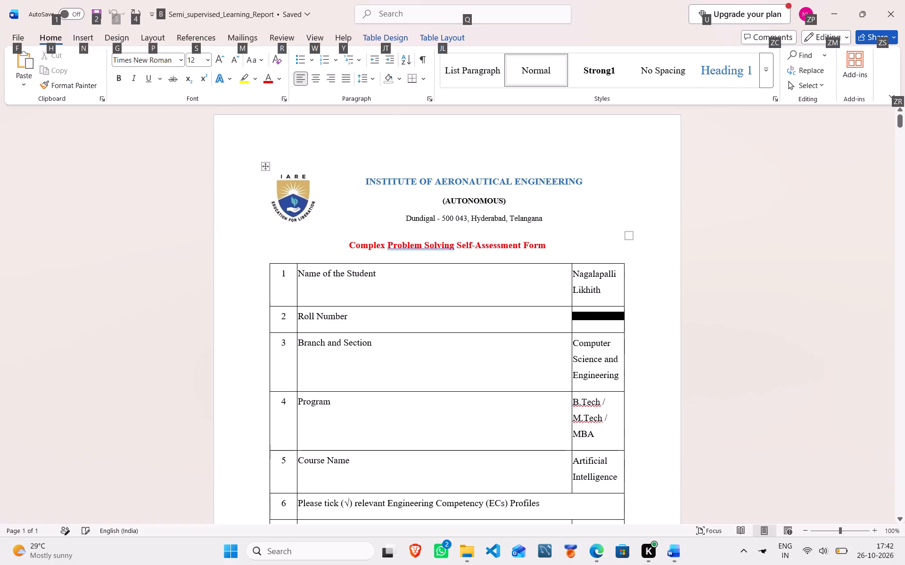
Replace the front matter before Chapter 1 in the Semi-supervised Learning report with the front pages copied from the Account Manipulation Detection report.
{"action": "key", "text": "alt+Tab"}
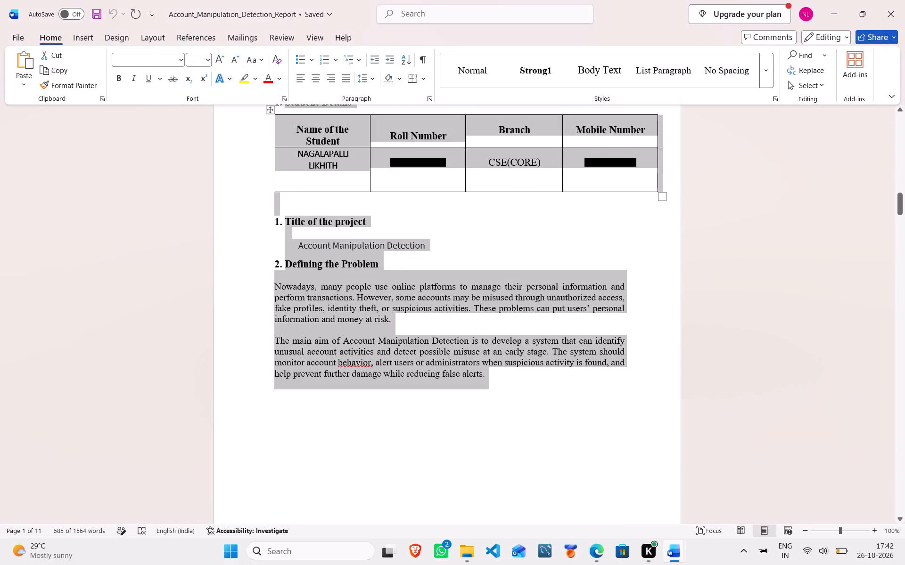
{"action": "key", "text": "ctrl+c"}
{"action": "key", "text": "alt+Tab"}
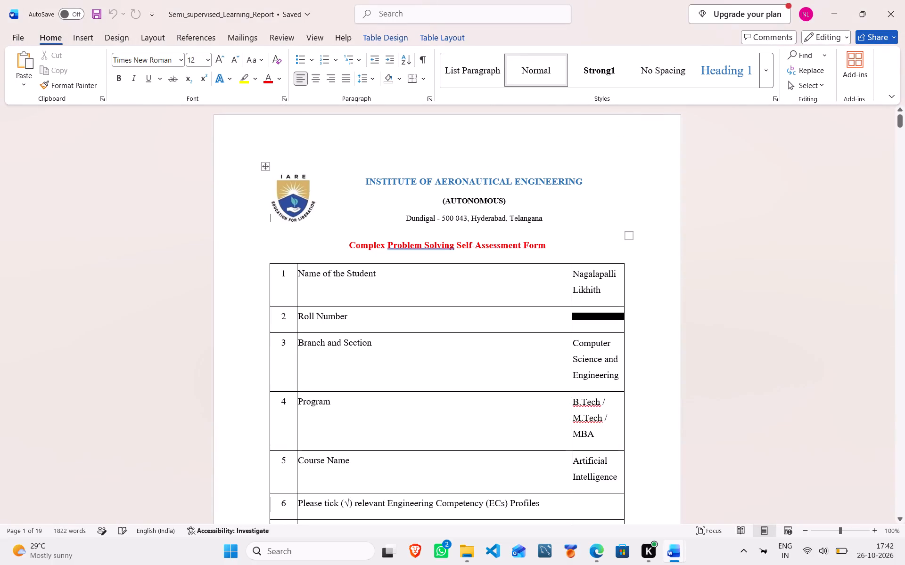
{"action": "left_click_drag", "start_coordinate": [282, 129], "coordinate": [400, 403]}
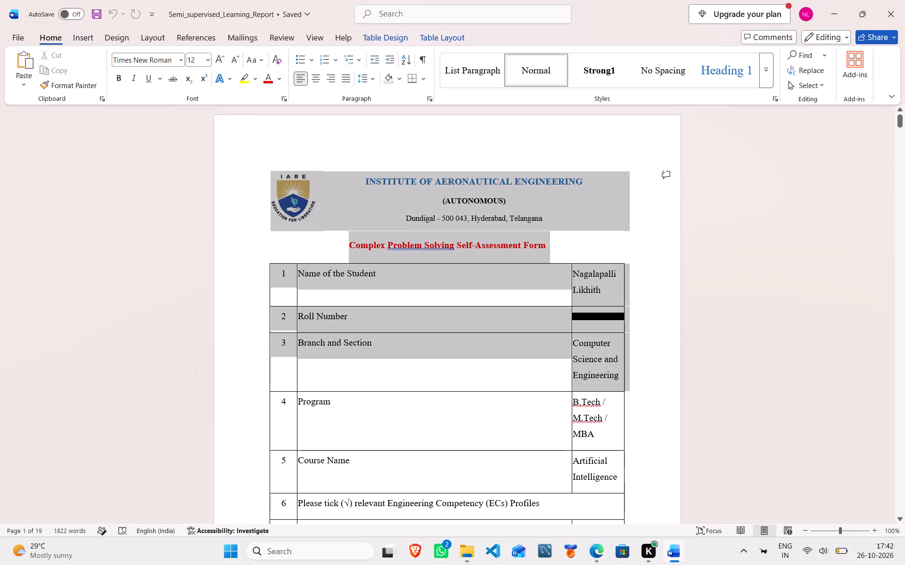
{"action": "left_click_drag", "start_coordinate": [400, 403], "coordinate": [427, 564]}
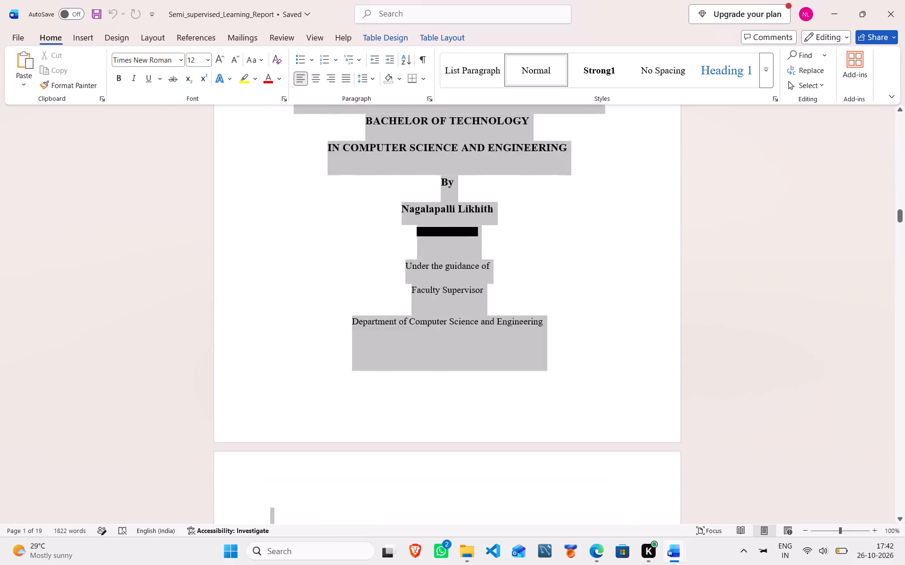
{"action": "left_click_drag", "start_coordinate": [427, 564], "coordinate": [427, 564]}
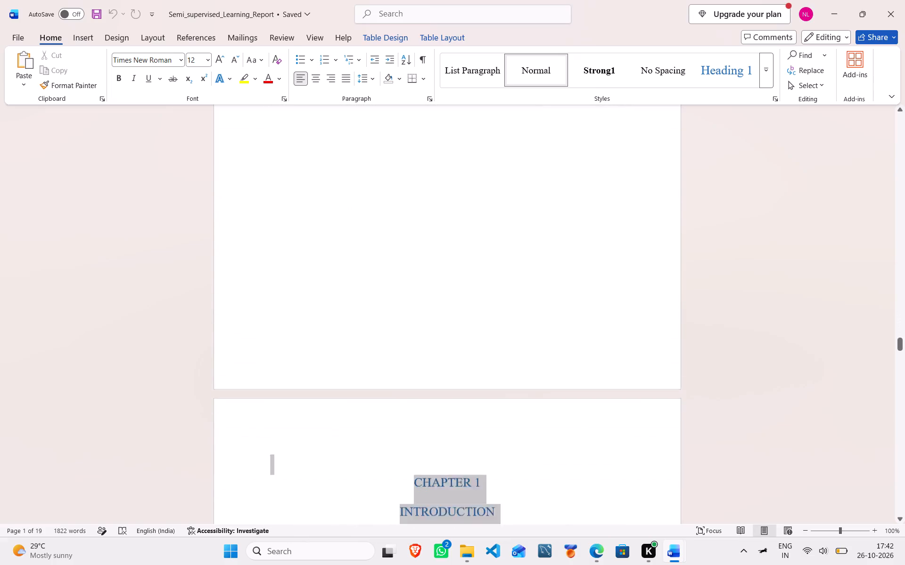
{"action": "left_click_drag", "start_coordinate": [427, 564], "coordinate": [523, 329]}
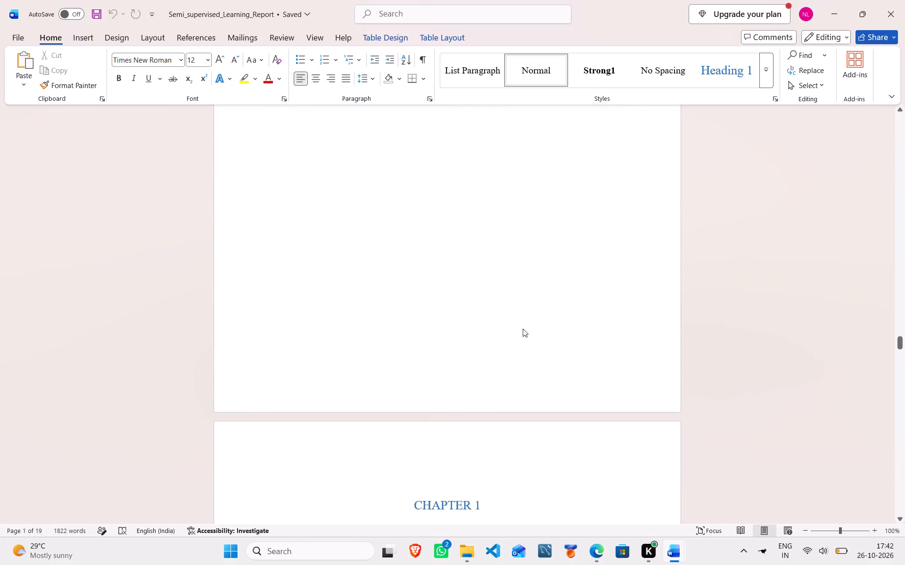
{"action": "left_click_drag", "start_coordinate": [523, 329], "coordinate": [523, 331]}
{"action": "key", "text": "ctrl+v"}
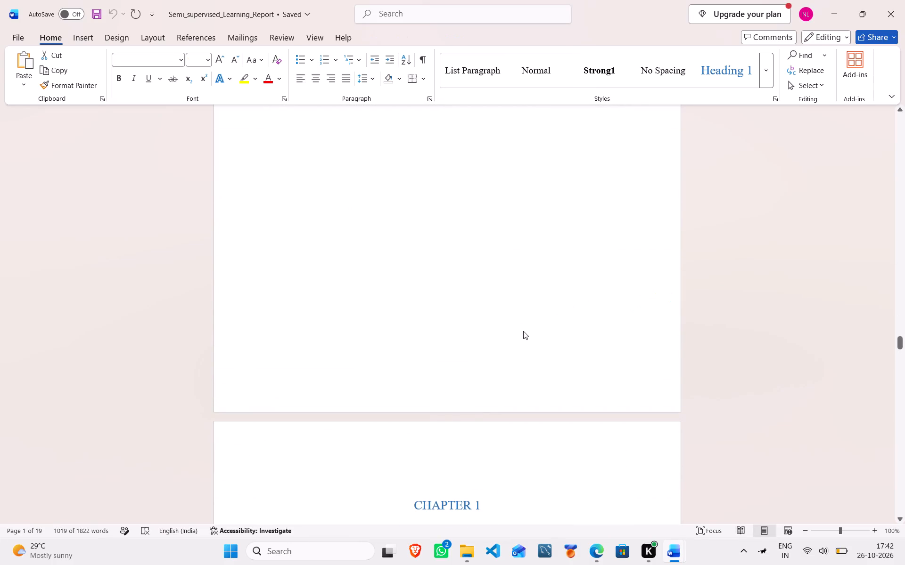
Set the Course Name in the self-assessment form to Artificial Intelligence, copied from the AAT-II portal.
{"action": "scroll", "coordinate": [523, 331], "scroll_direction": "up", "scroll_amount": 4}
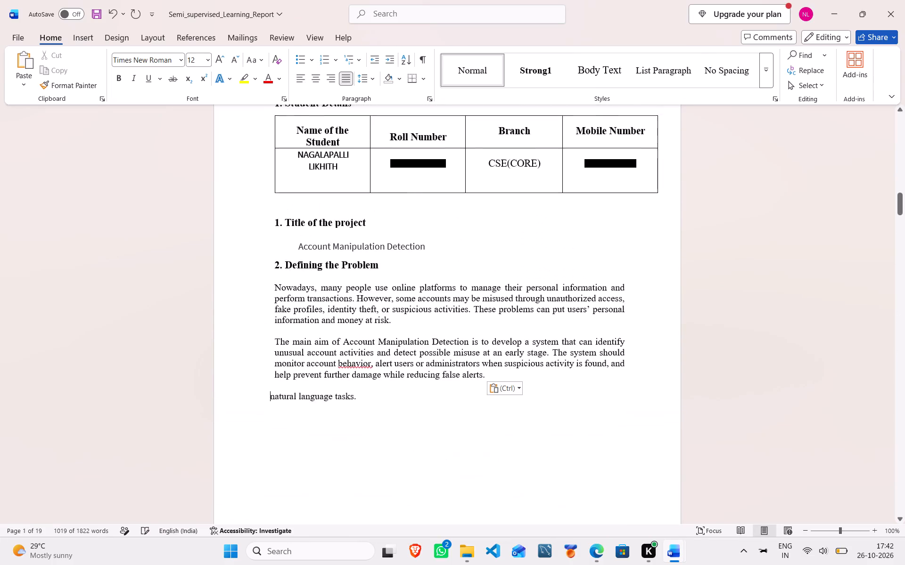
{"action": "scroll", "coordinate": [523, 331], "scroll_direction": "up", "scroll_amount": 11}
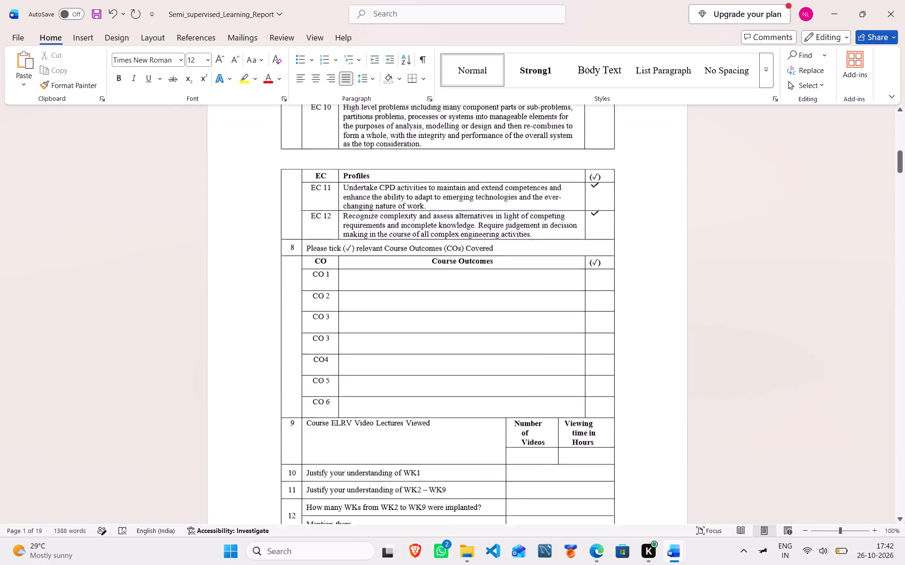
{"action": "scroll", "coordinate": [523, 331], "scroll_direction": "up", "scroll_amount": 6}
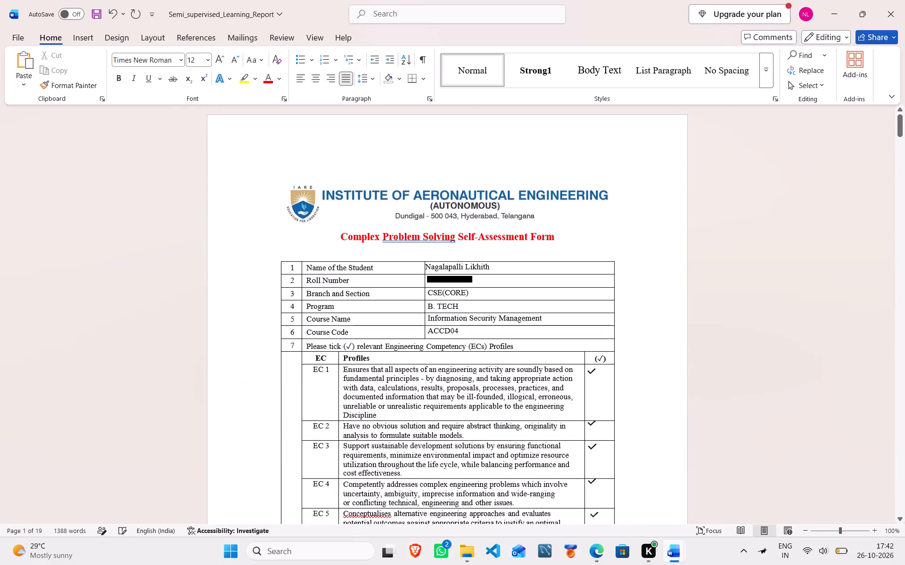
{"action": "key", "text": "alt+Tab"}
{"action": "key", "text": "alt+Tab"}
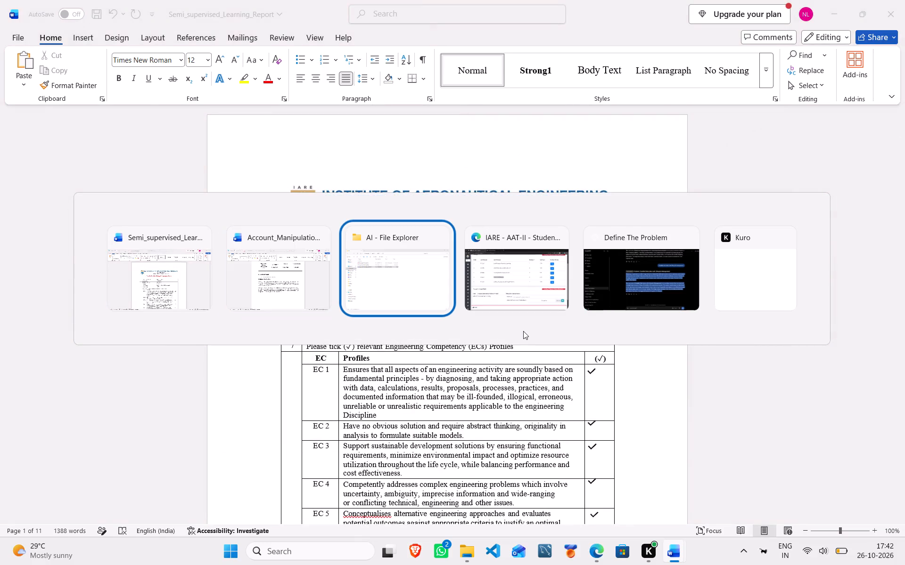
{"action": "key", "text": "alt+Tab"}
{"action": "key", "text": "ctrl+c"}
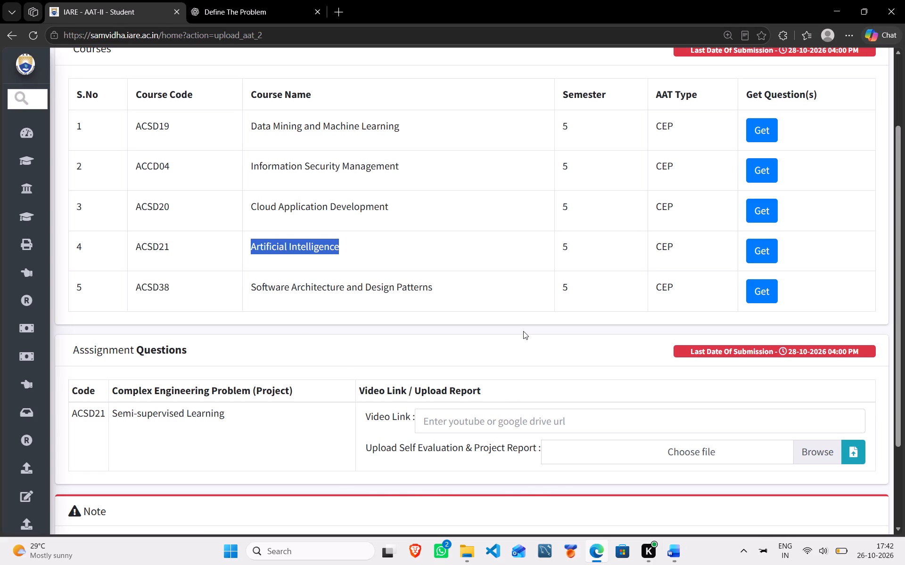
{"action": "key", "text": "alt+Tab"}
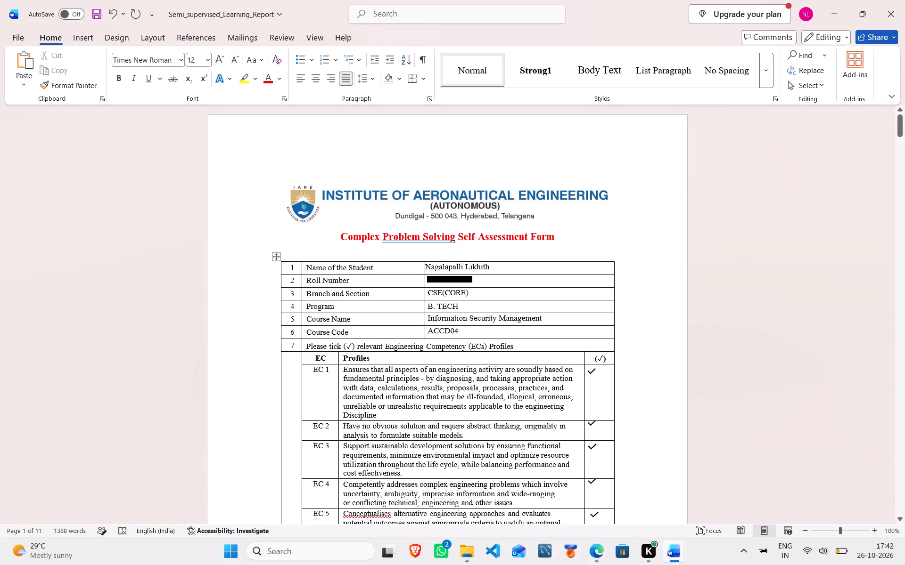
{"action": "left_click_drag", "start_coordinate": [544, 318], "coordinate": [442, 319]}
{"action": "key", "text": "ctrl+v"}
{"action": "left_click", "coordinate": [442, 319], "text": "ctrl"}
Set the Course Code in the self-assessment form to ACSD21, copied from the portal.
{"action": "key", "text": "alt+Tab"}
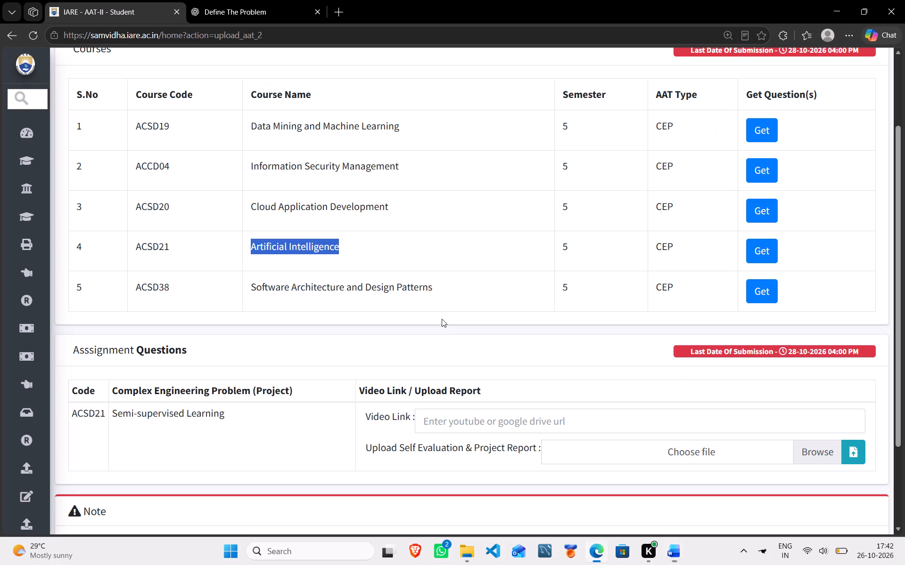
{"action": "left_click_drag", "start_coordinate": [169, 246], "coordinate": [135, 244]}
{"action": "key", "text": "ctrl+c"}
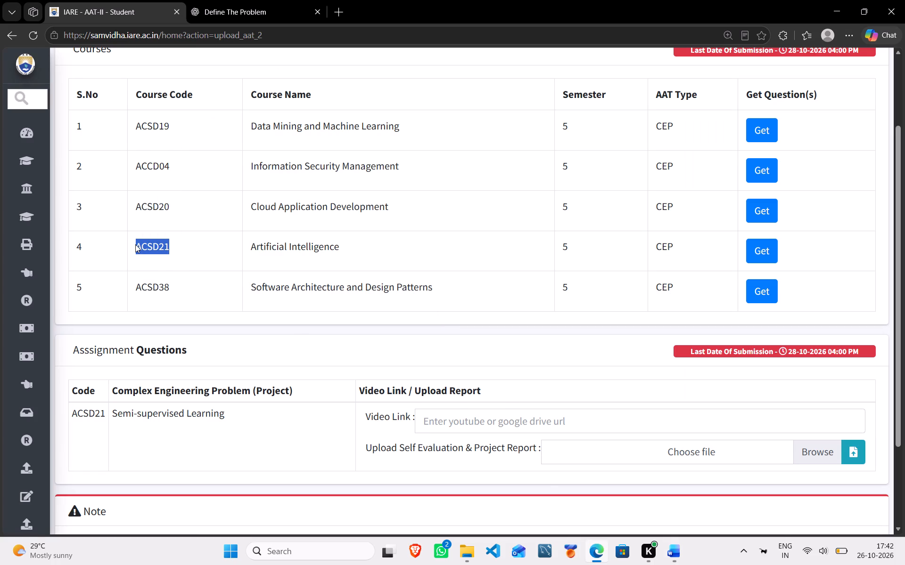
{"action": "key", "text": "alt+Tab"}
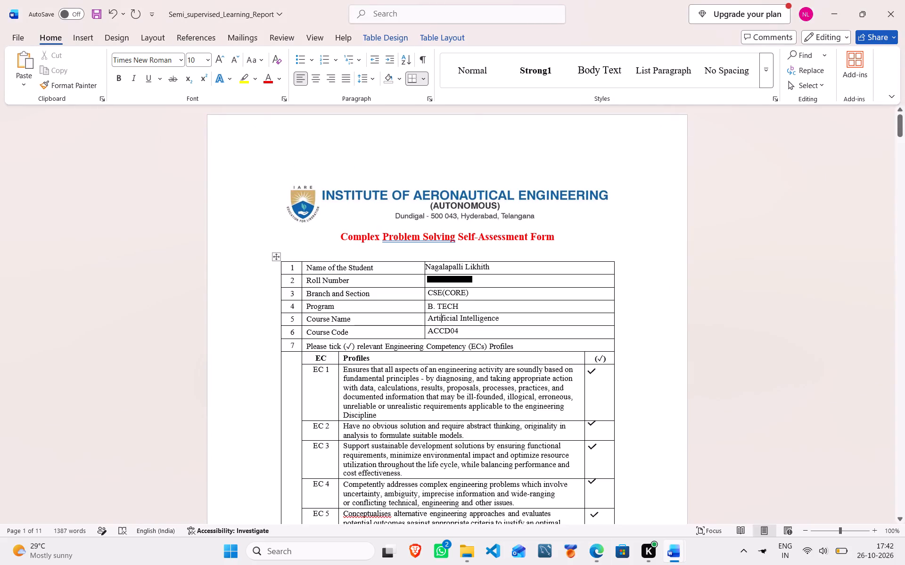
{"action": "left_click_drag", "start_coordinate": [458, 331], "coordinate": [429, 332]}
{"action": "key", "text": "ctrl+v"}
Get the Artificial Intelligence question on the AAT-II portal and copy its project title, Semi-supervised Learning, for the report.
{"action": "key", "text": "alt+Tab"}
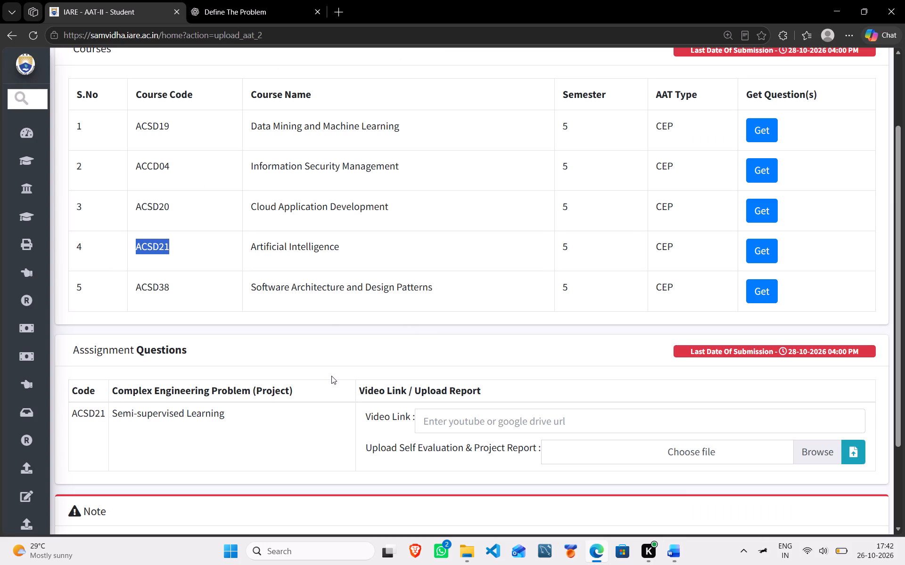
{"action": "left_click", "coordinate": [762, 251]}
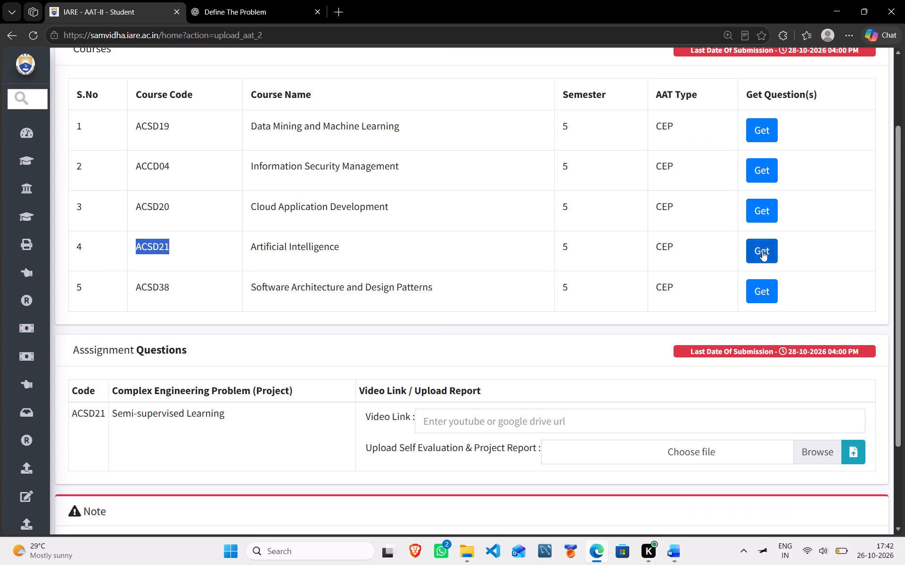
{"action": "left_click", "coordinate": [449, 374]}
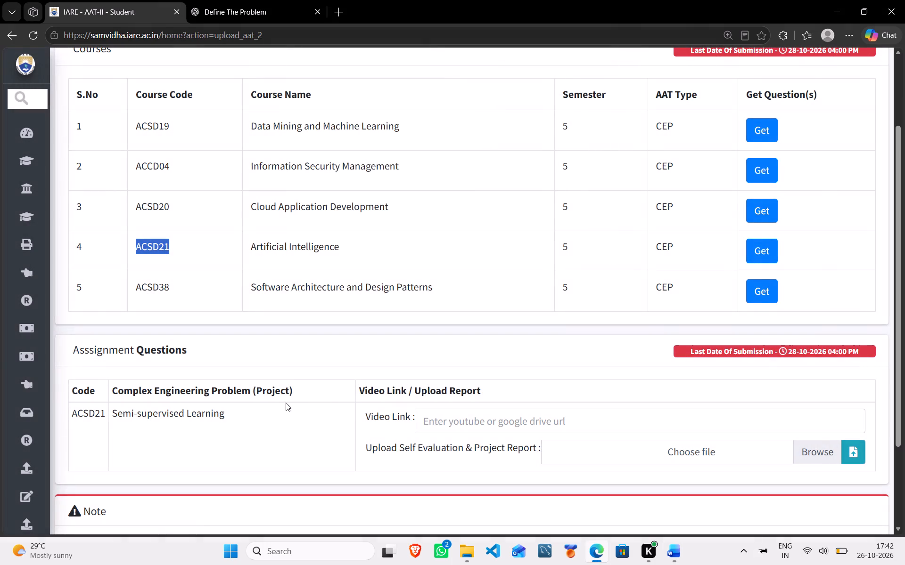
{"action": "left_click_drag", "start_coordinate": [227, 415], "coordinate": [111, 415]}
{"action": "key", "text": "ctrl+c"}
{"action": "key", "text": "alt+Tab"}
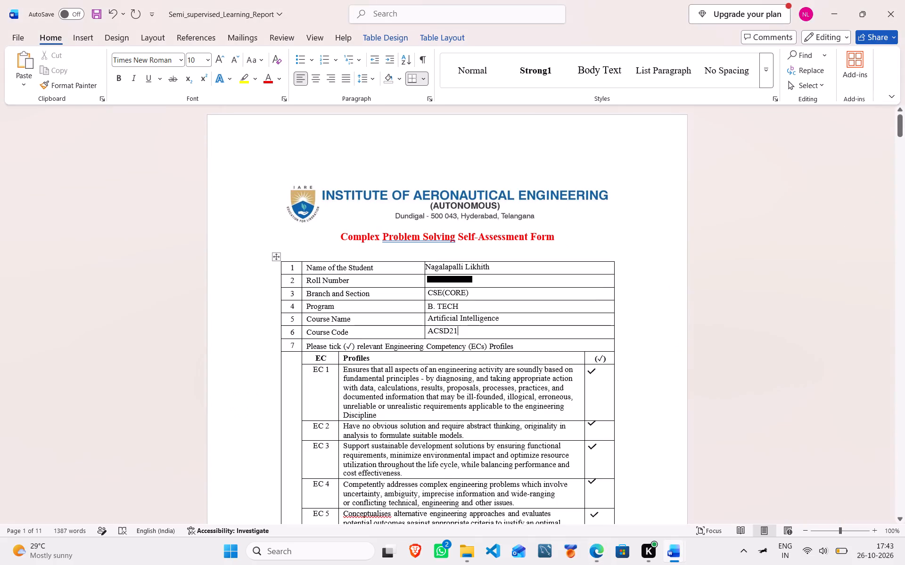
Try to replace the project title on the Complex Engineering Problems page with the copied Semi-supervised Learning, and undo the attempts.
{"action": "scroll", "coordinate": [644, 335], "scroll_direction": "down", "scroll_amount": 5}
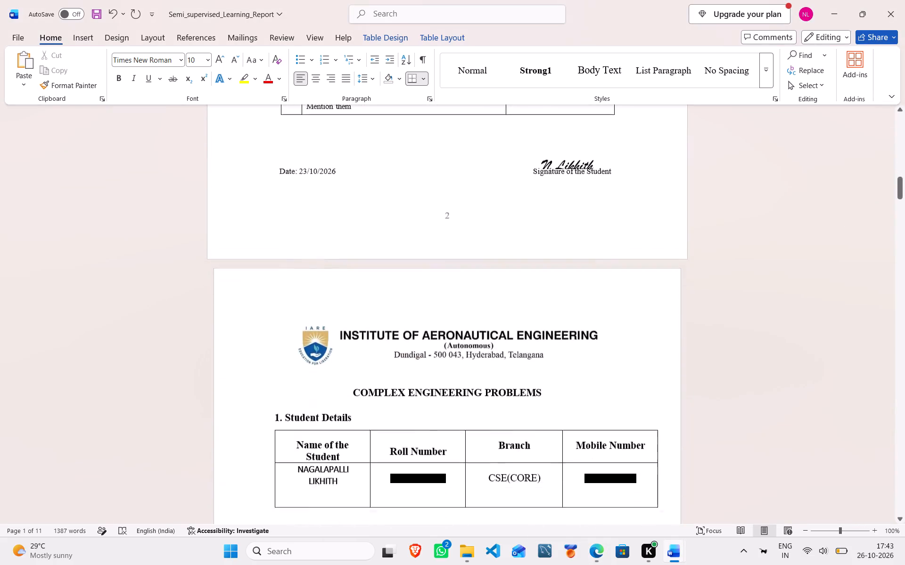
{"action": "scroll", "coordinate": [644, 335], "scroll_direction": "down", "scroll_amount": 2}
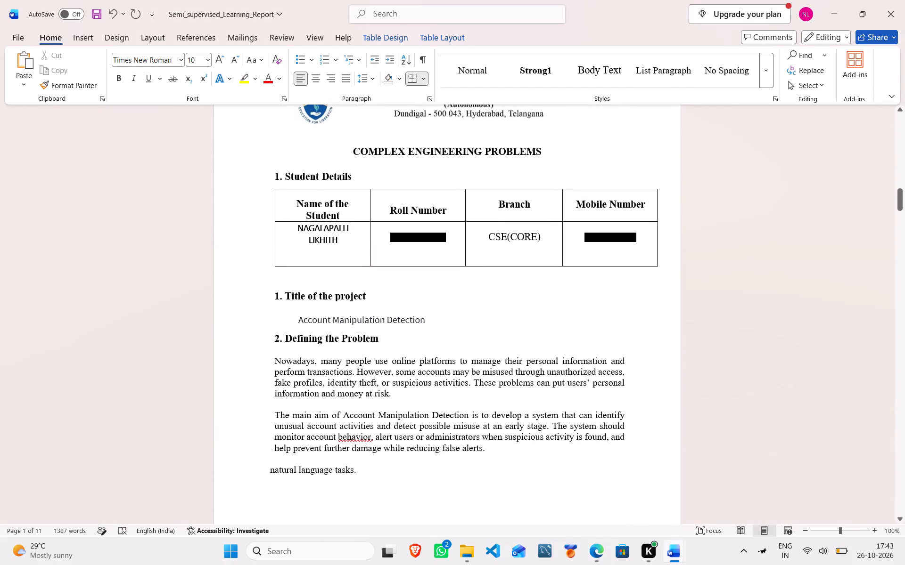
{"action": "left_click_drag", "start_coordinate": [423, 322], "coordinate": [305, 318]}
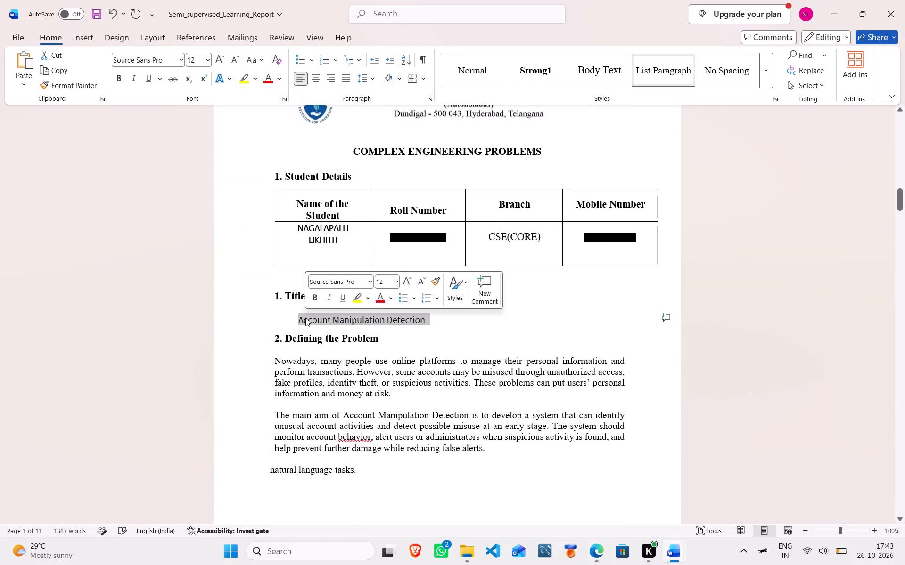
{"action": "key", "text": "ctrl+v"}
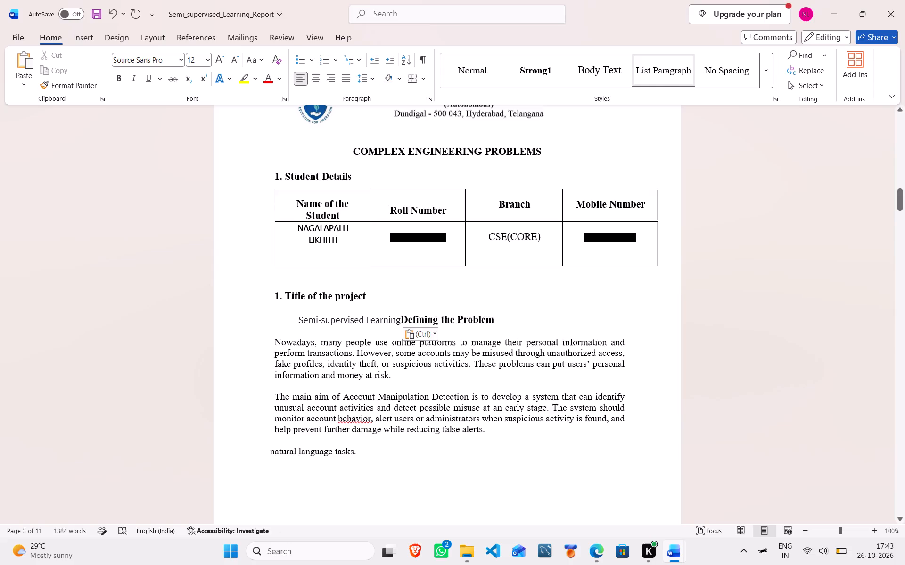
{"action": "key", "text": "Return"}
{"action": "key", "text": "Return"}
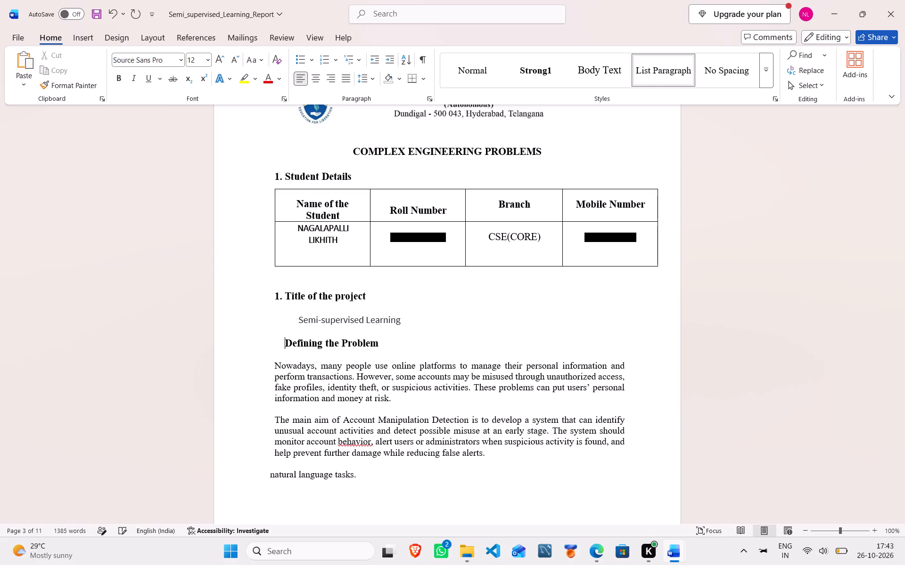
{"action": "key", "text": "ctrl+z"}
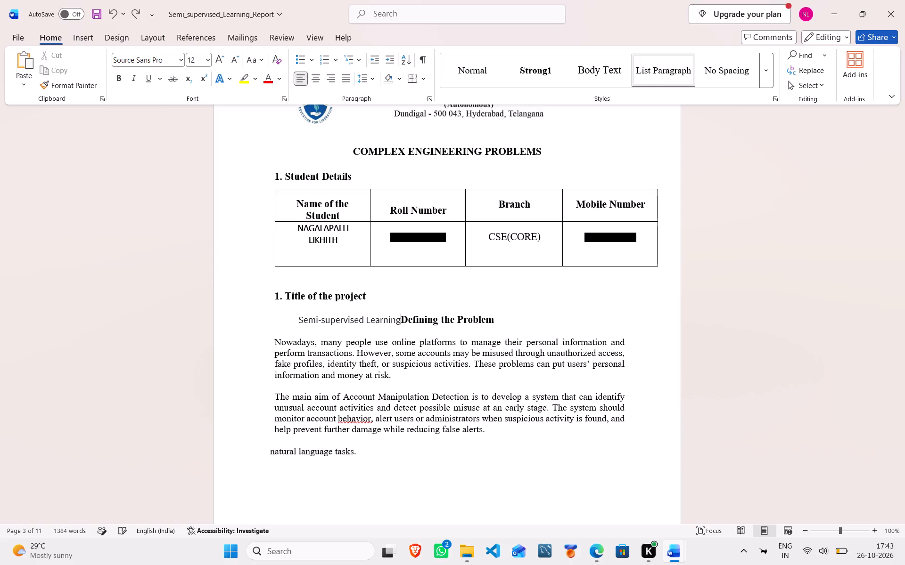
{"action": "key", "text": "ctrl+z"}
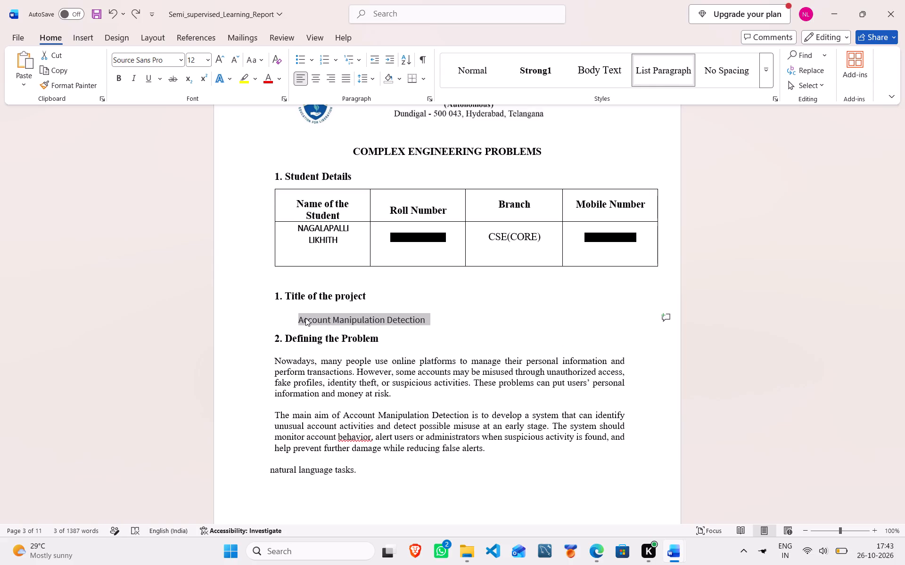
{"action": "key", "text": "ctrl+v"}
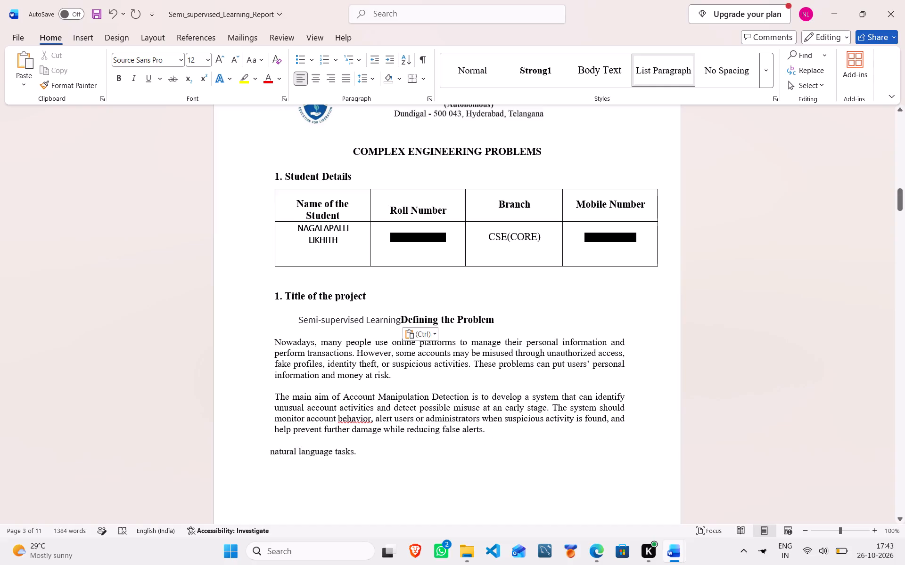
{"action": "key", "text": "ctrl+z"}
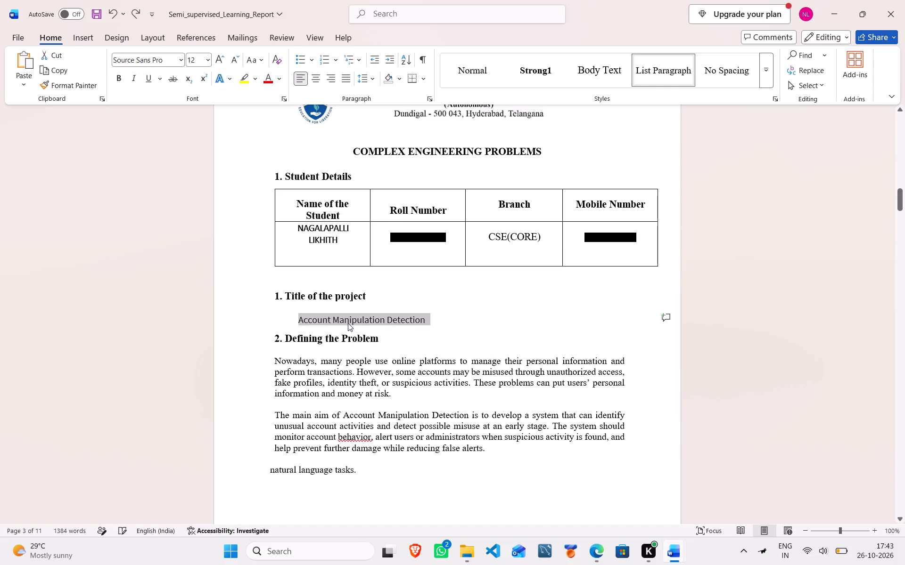
Add a line break after the old project title and replace the title with Semi-supervised Learning, keeping the Defining the Problem heading separate.
{"action": "left_click", "coordinate": [396, 318]}
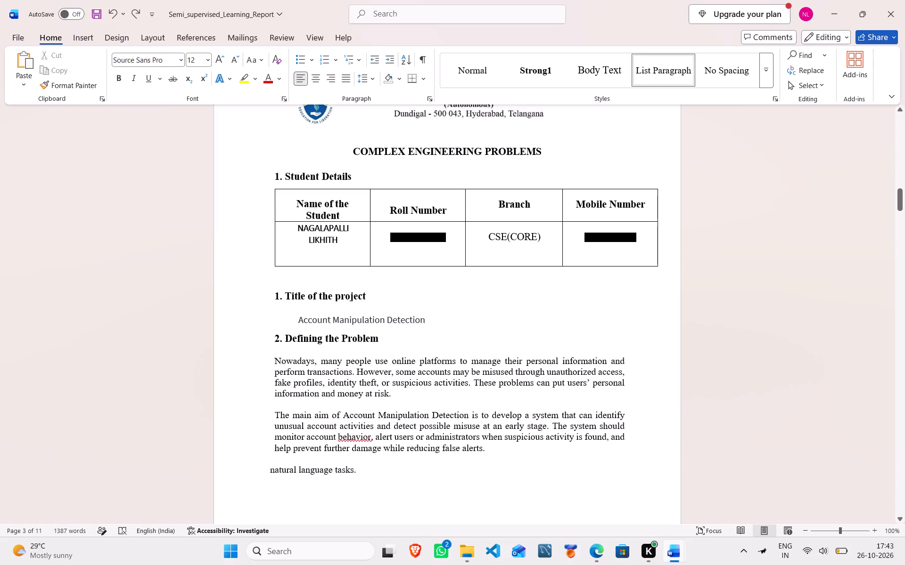
{"action": "left_click", "coordinate": [429, 320]}
{"action": "key", "text": "Return"}
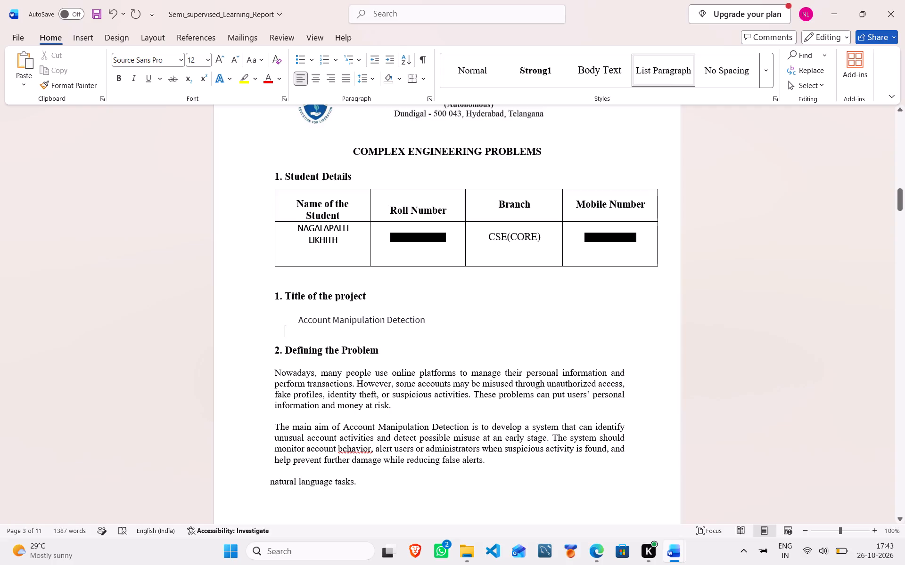
{"action": "left_click_drag", "start_coordinate": [433, 322], "coordinate": [427, 322]}
{"action": "left_click_drag", "start_coordinate": [427, 322], "coordinate": [310, 307]}
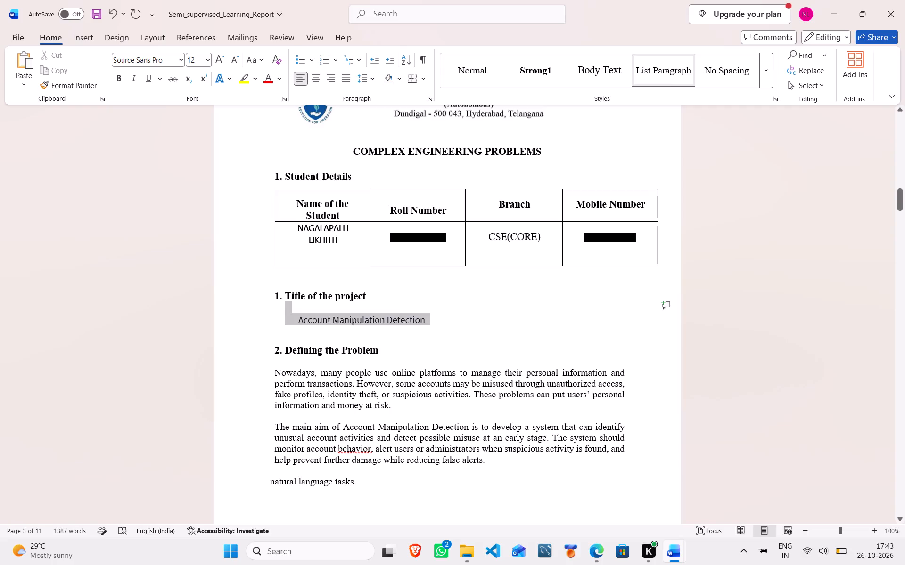
{"action": "left_click_drag", "start_coordinate": [310, 307], "coordinate": [300, 320]}
{"action": "key", "text": "ctrl+v"}
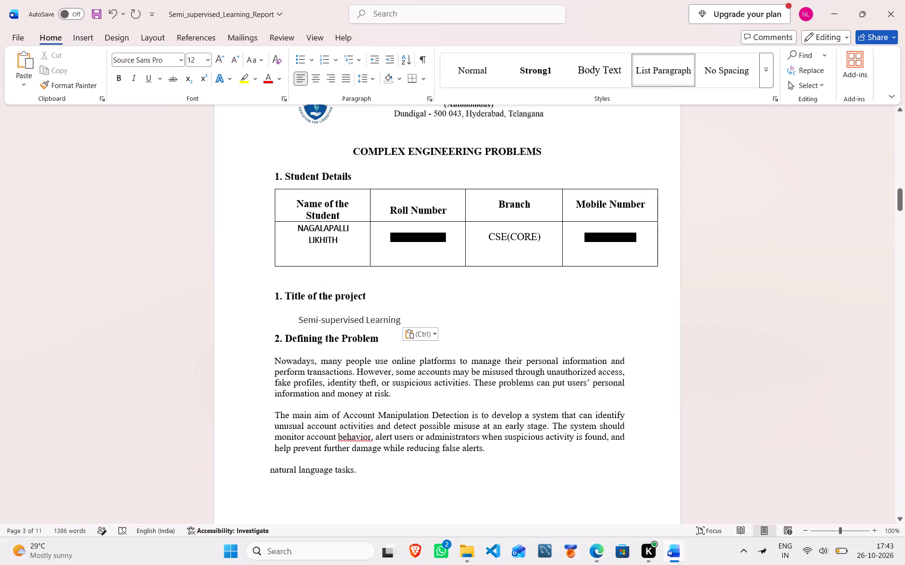
{"action": "key", "text": "alt+Tab"}
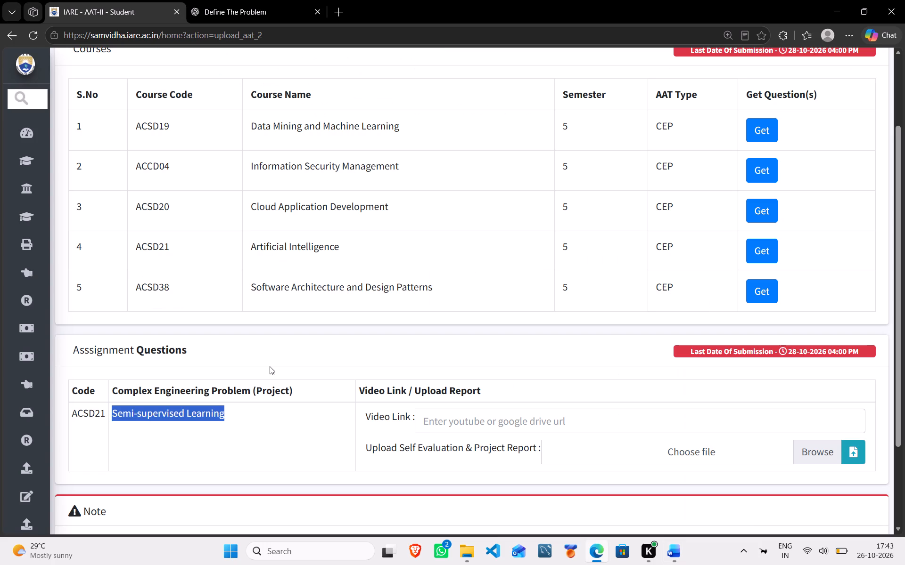
{"action": "key", "text": "alt+Tab"}
{"action": "key", "text": "alt+Tab"}
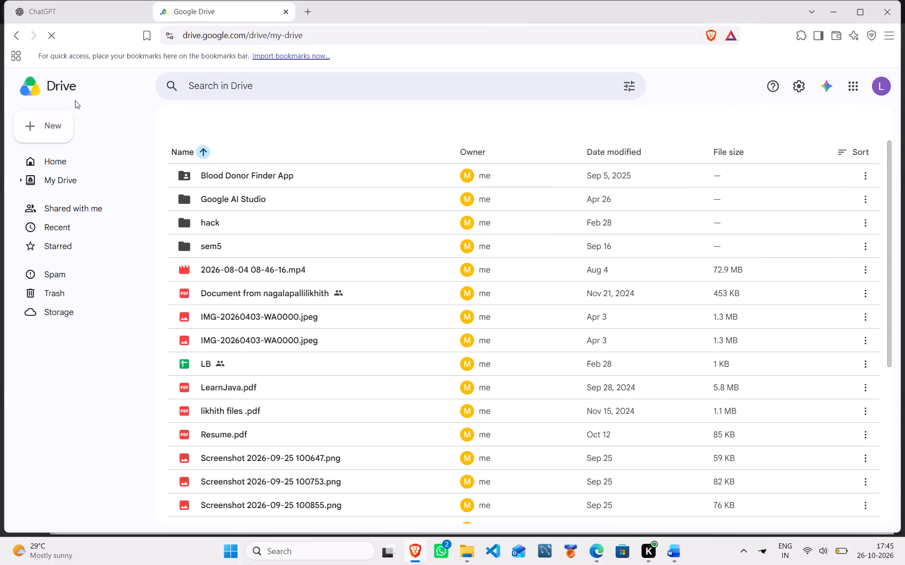
{"action": "left_click", "coordinate": [878, 87]}
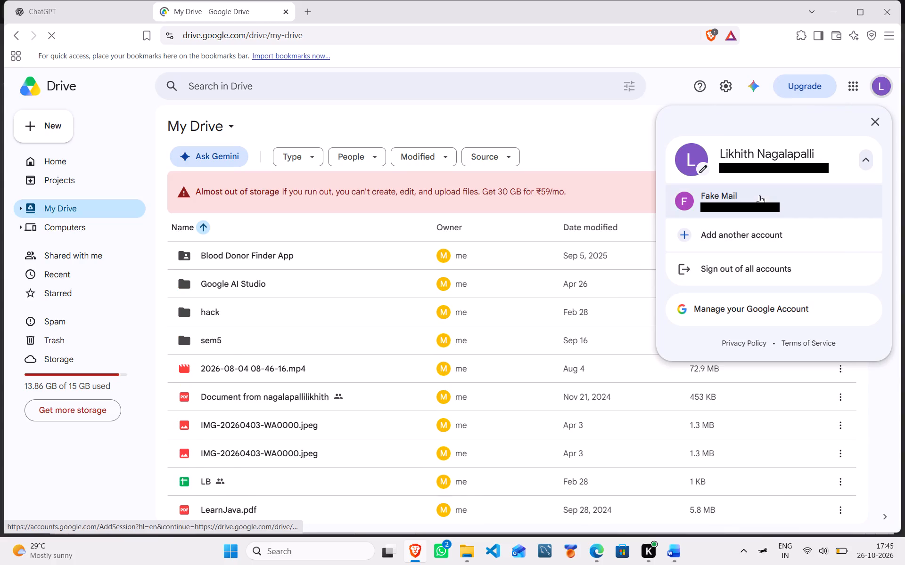
{"action": "left_click", "coordinate": [759, 195]}
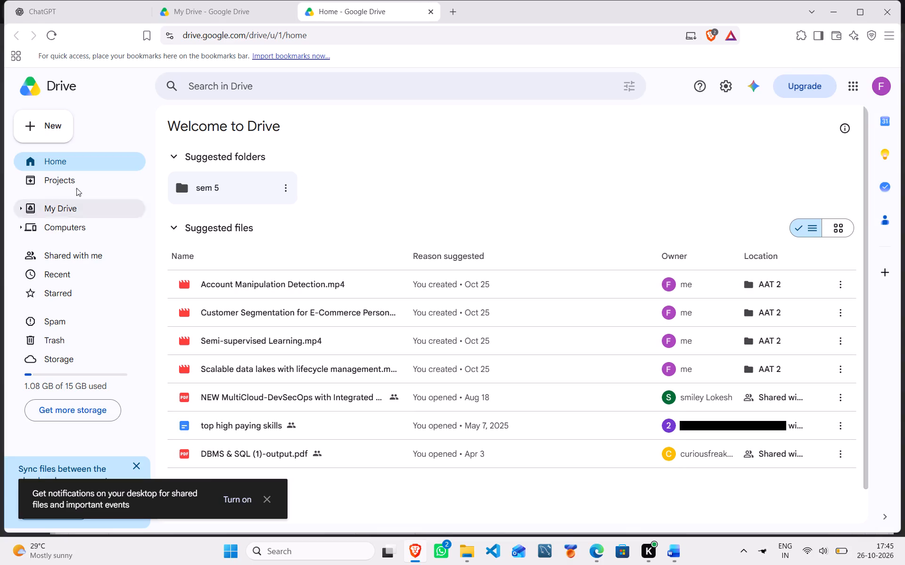
Open the AAT 2 folder inside the sem 5 folder of My Drive.
{"action": "left_click", "coordinate": [80, 209]}
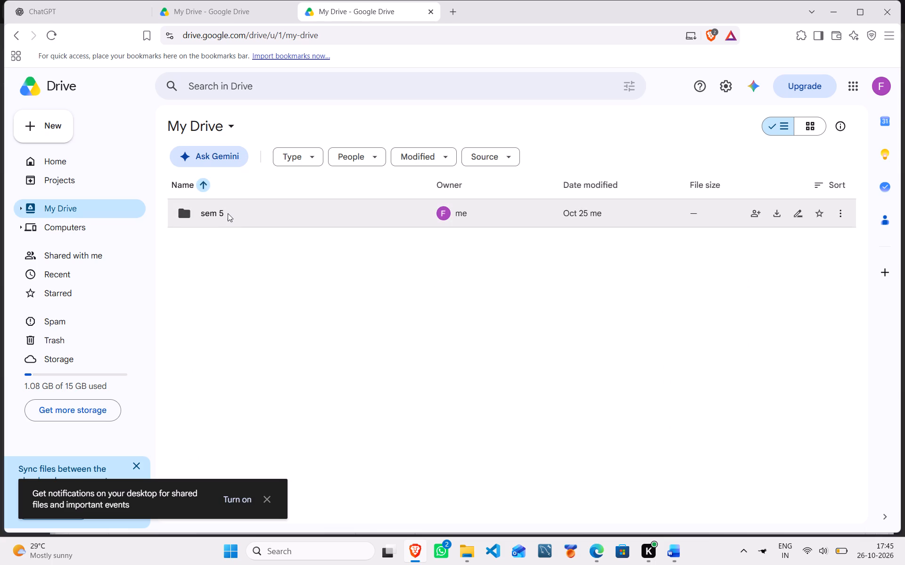
{"action": "double_click", "coordinate": [226, 210]}
{"action": "double_click", "coordinate": [226, 210]}
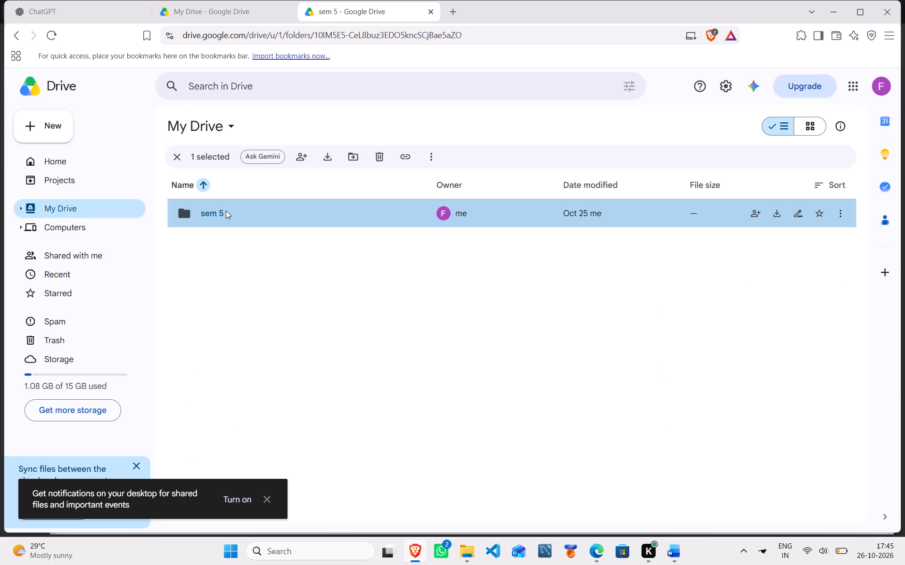
{"action": "double_click", "coordinate": [226, 210]}
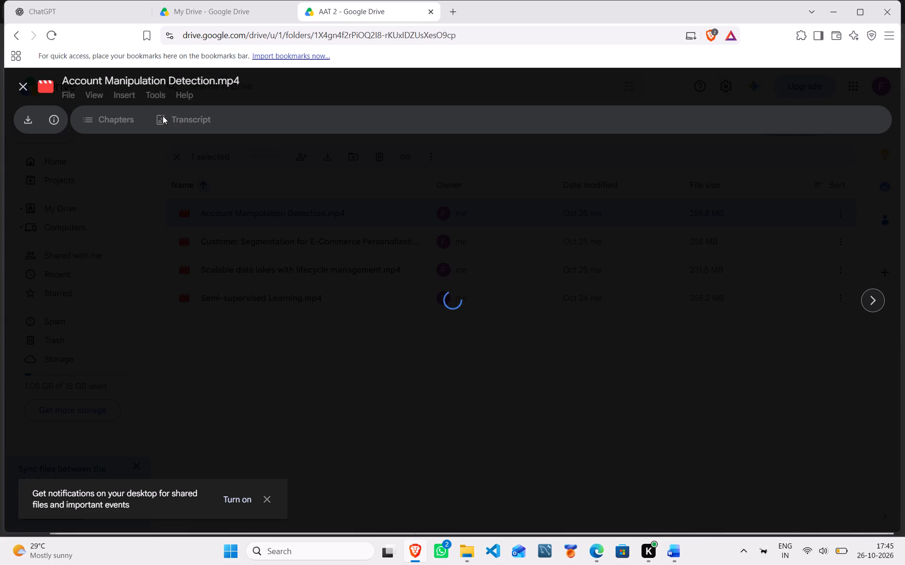
{"action": "left_click", "coordinate": [23, 89]}
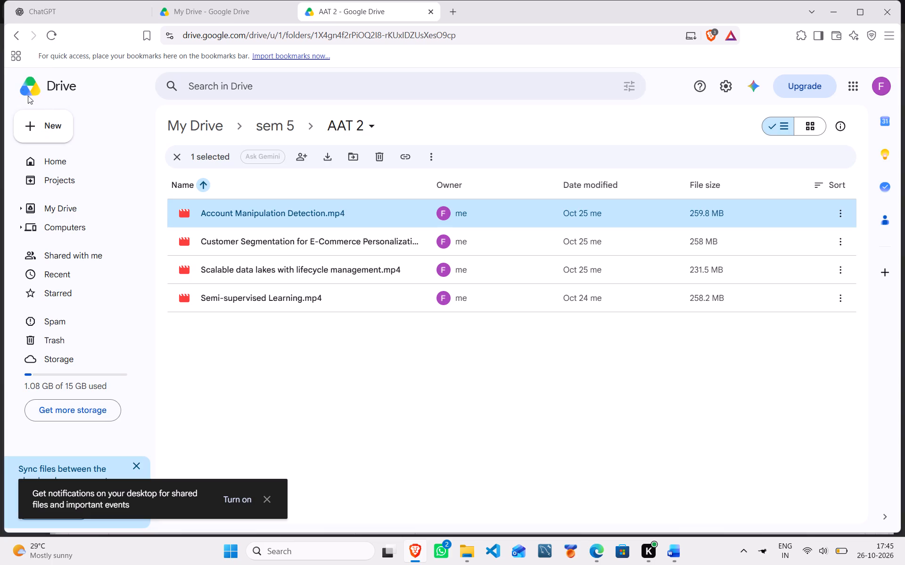
Set general access of Account Manipulation Detection.mp4 to Anyone with the link and copy its sharing link.
{"action": "left_click", "coordinate": [845, 215]}
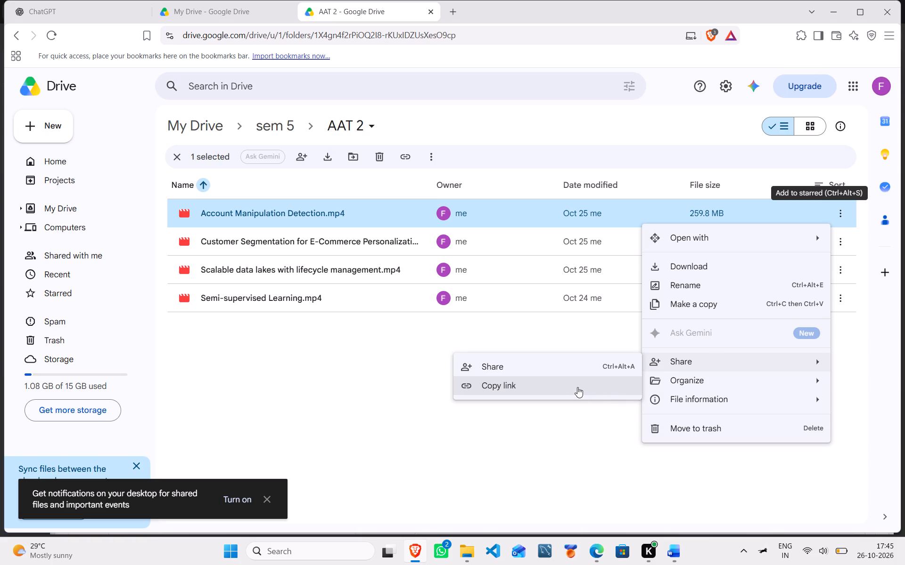
{"action": "left_click", "coordinate": [496, 379]}
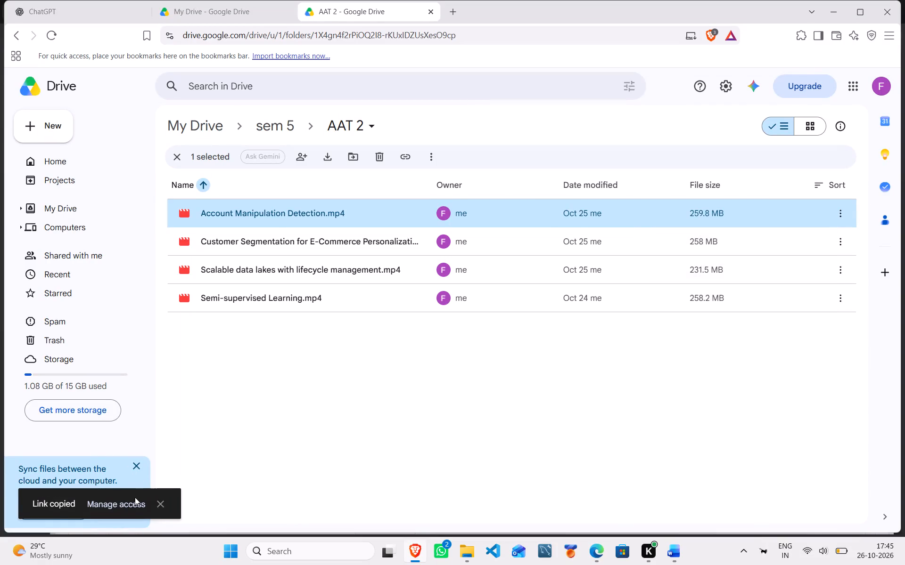
{"action": "left_click", "coordinate": [134, 508]}
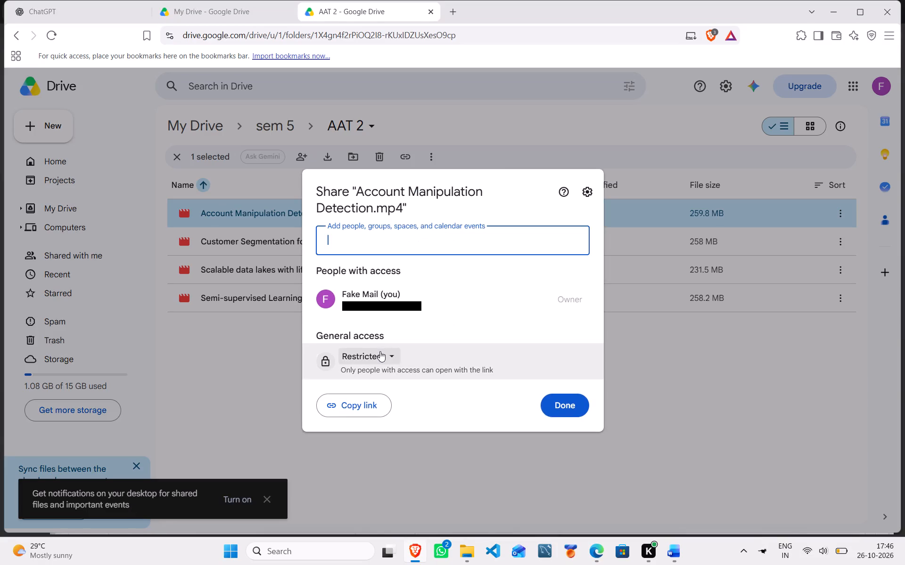
{"action": "left_click", "coordinate": [380, 351]}
{"action": "left_click", "coordinate": [391, 410]}
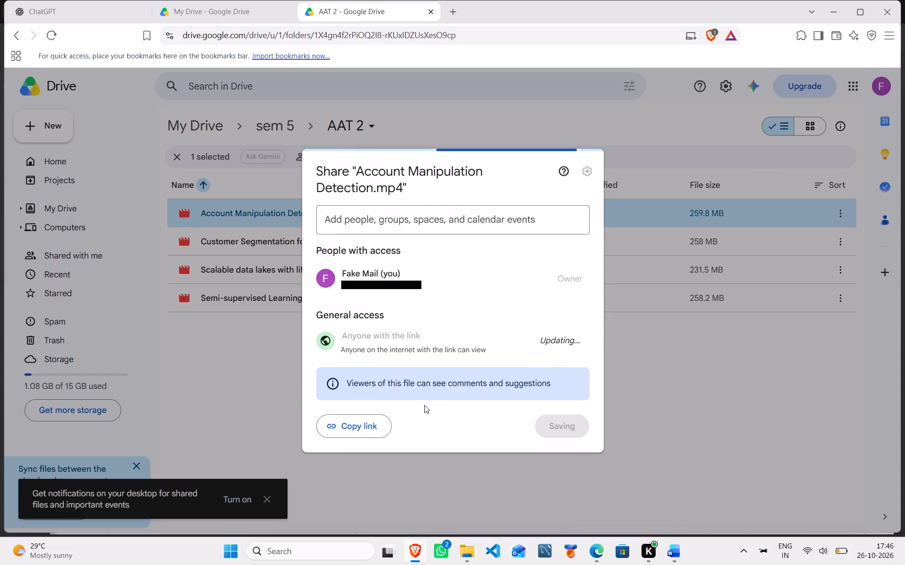
{"action": "left_click", "coordinate": [362, 425]}
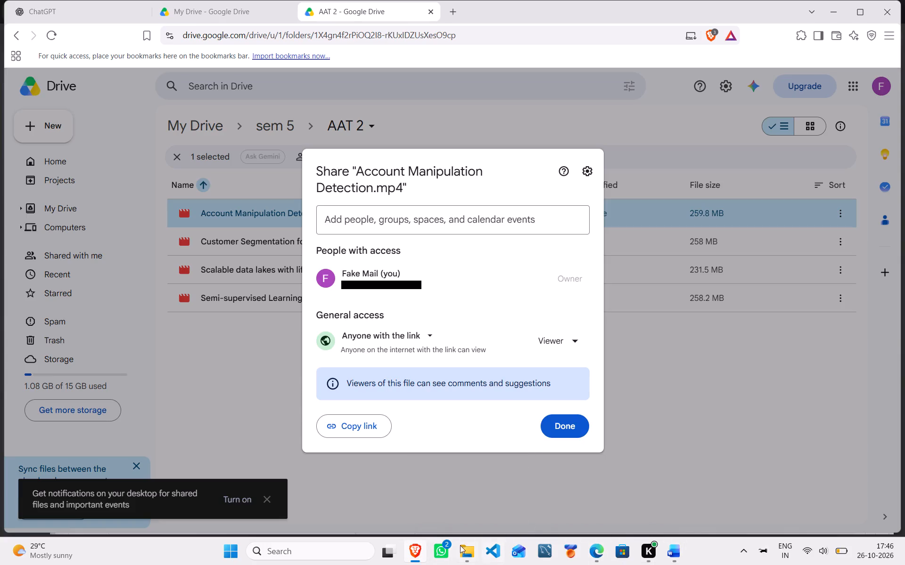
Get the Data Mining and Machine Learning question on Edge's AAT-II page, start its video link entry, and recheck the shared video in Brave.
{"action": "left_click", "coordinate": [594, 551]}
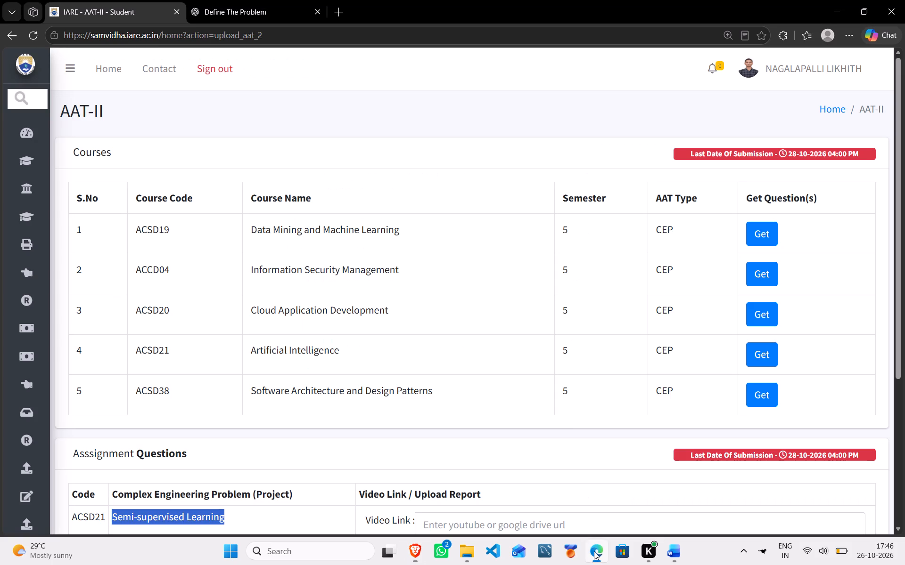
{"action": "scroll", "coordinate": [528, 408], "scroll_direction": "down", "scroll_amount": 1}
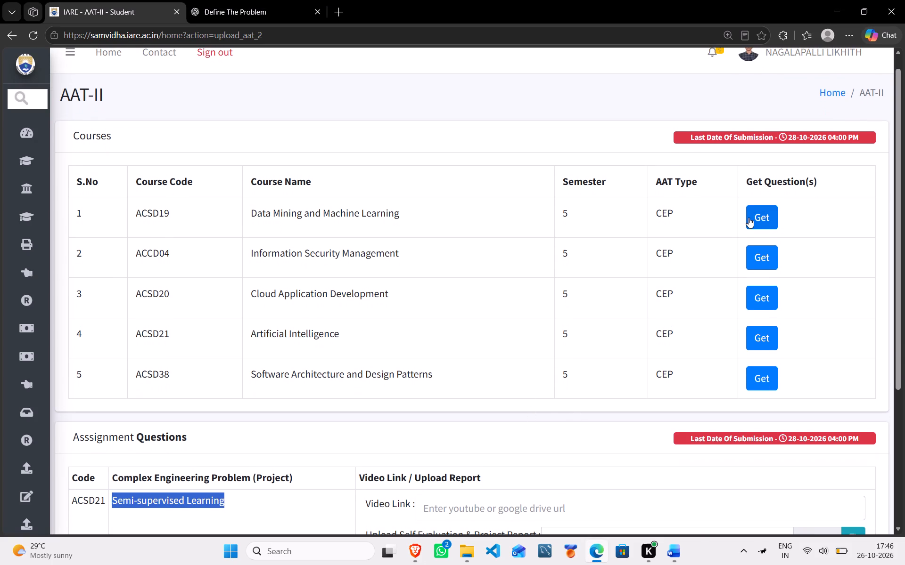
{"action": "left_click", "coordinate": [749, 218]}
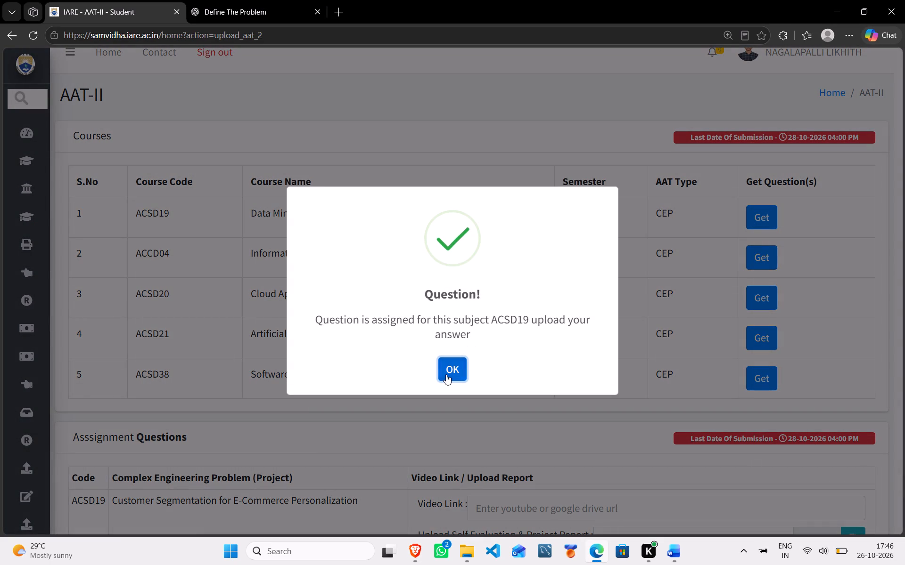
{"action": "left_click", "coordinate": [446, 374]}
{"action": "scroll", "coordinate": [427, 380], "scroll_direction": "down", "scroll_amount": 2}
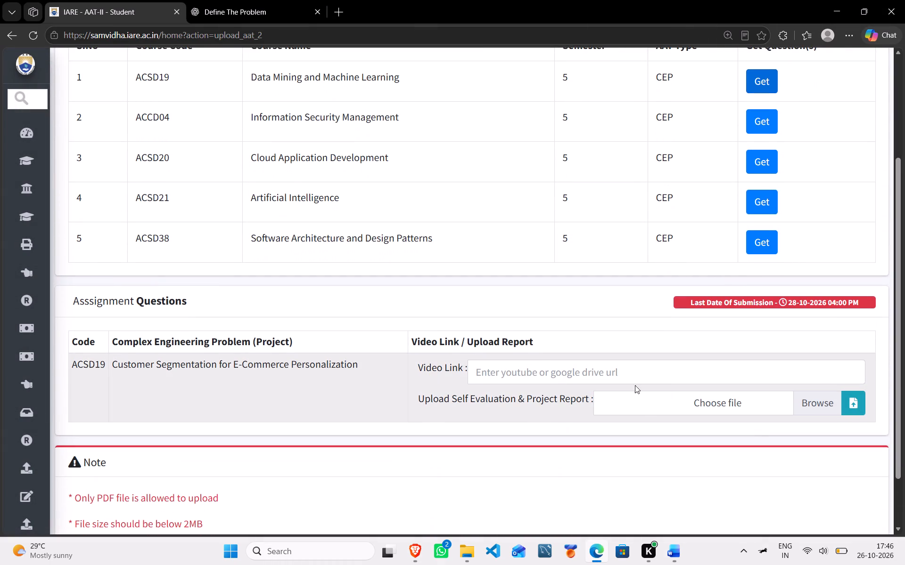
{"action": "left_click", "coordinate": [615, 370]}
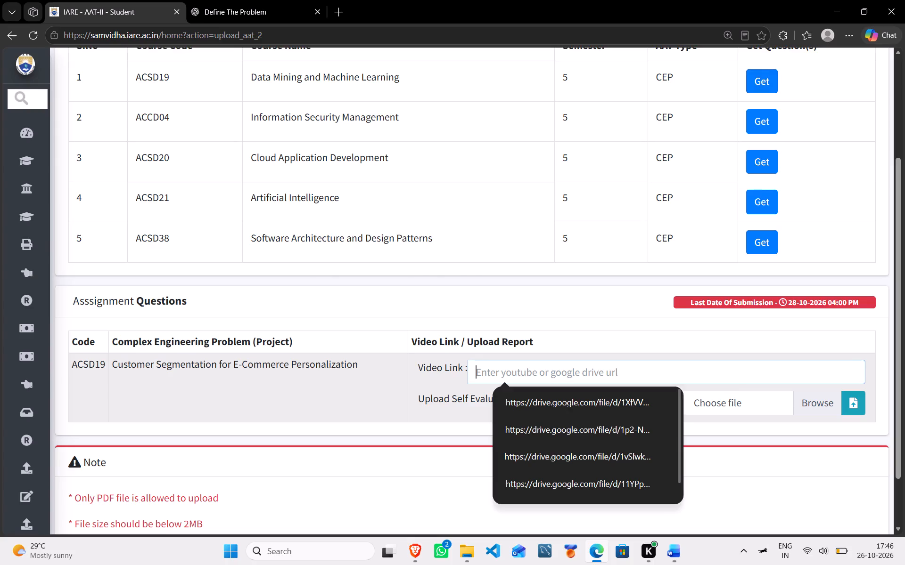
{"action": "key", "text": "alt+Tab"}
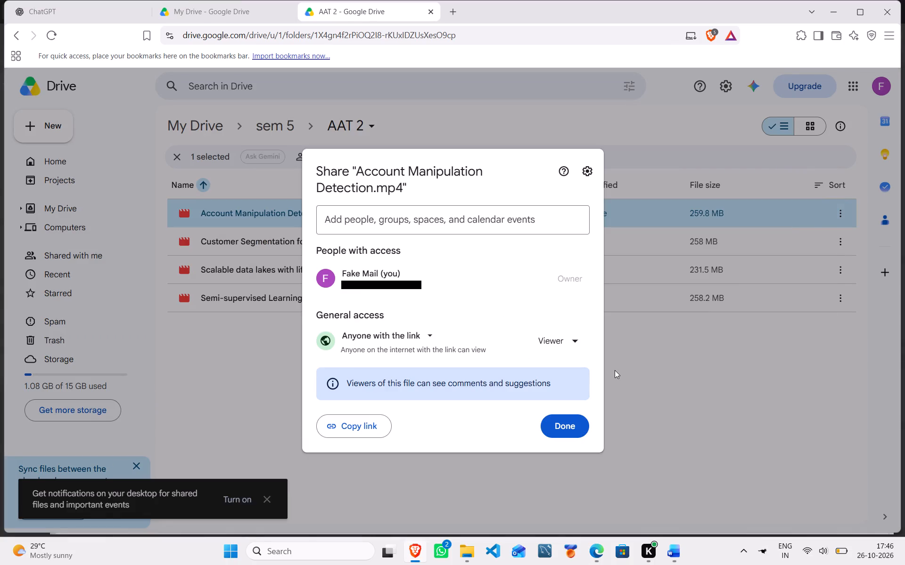
{"action": "key", "text": "alt+Tab"}
{"action": "scroll", "coordinate": [545, 223], "scroll_direction": "up", "scroll_amount": 1}
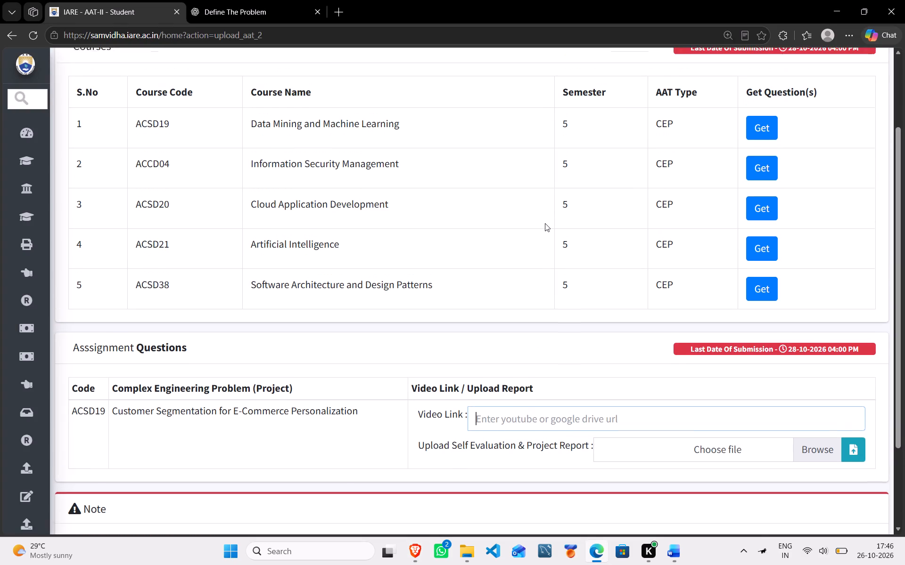
{"action": "scroll", "coordinate": [545, 223], "scroll_direction": "up", "scroll_amount": 1}
{"action": "left_click", "coordinate": [759, 183]}
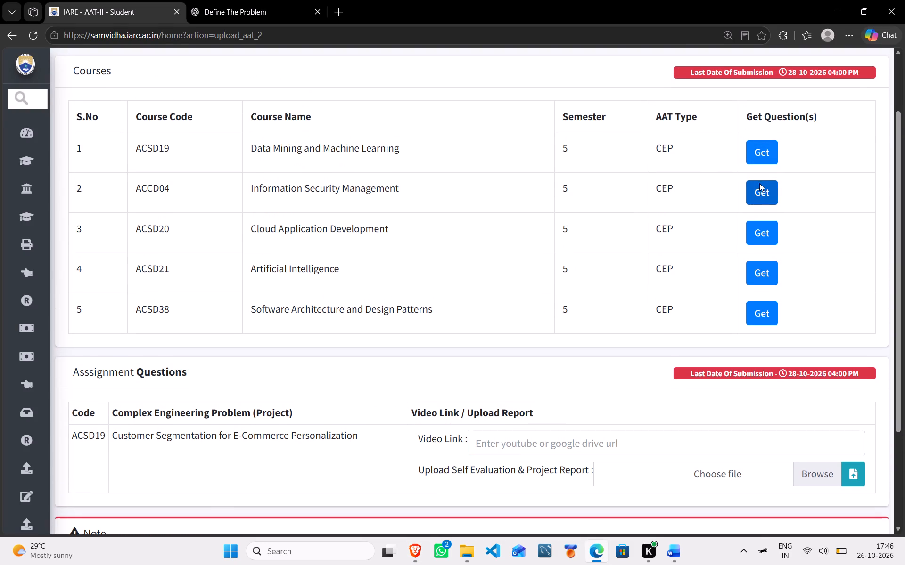
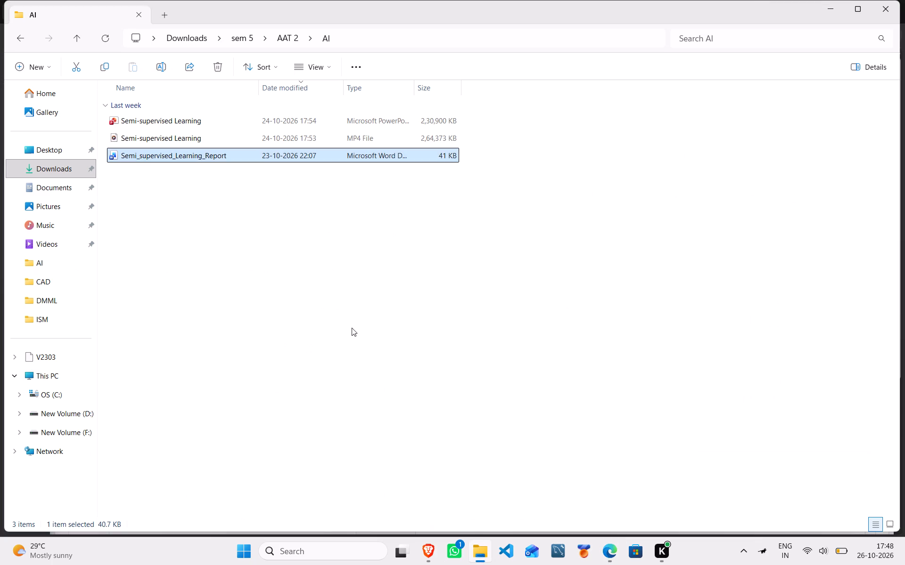
{"action": "right_click", "coordinate": [255, 154]}
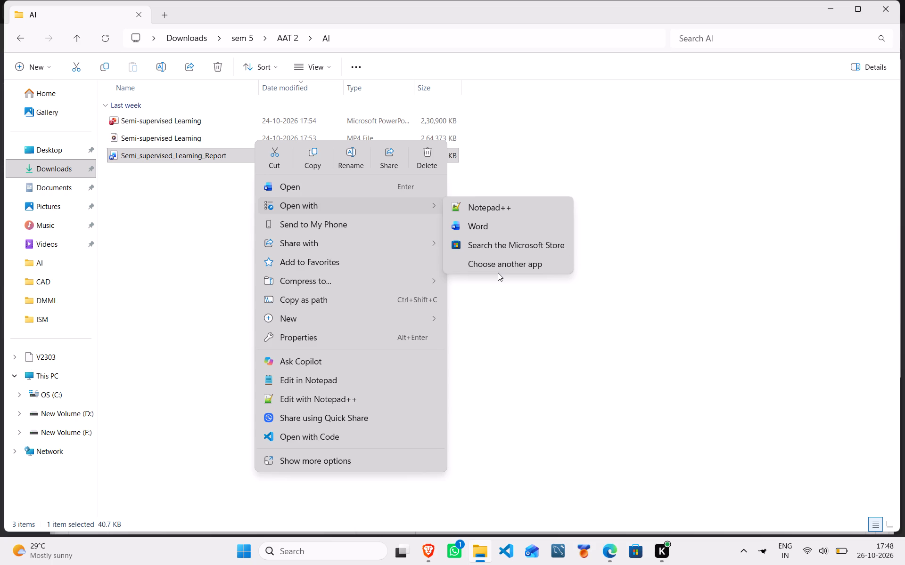
{"action": "left_click", "coordinate": [524, 364]}
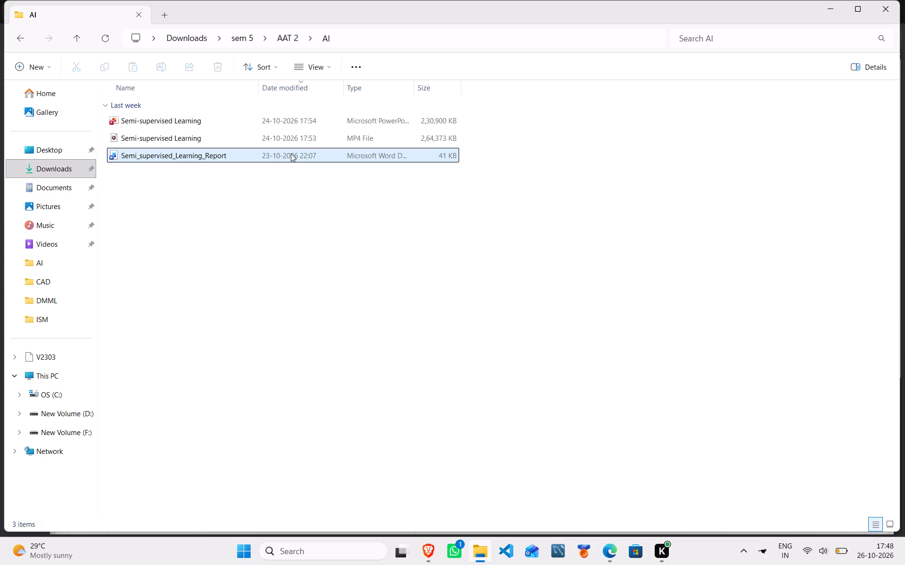
{"action": "double_click", "coordinate": [291, 153]}
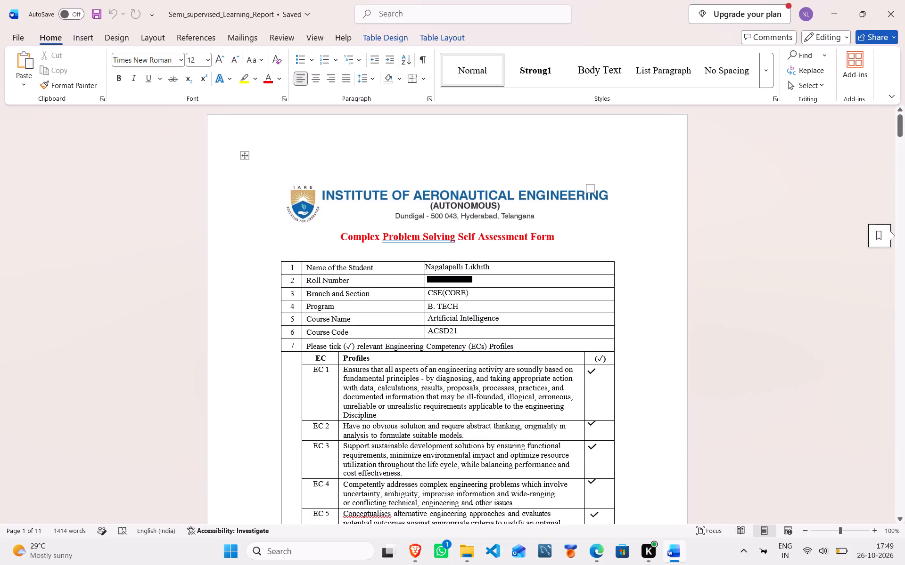
{"action": "scroll", "coordinate": [374, 229], "scroll_direction": "down", "scroll_amount": 1}
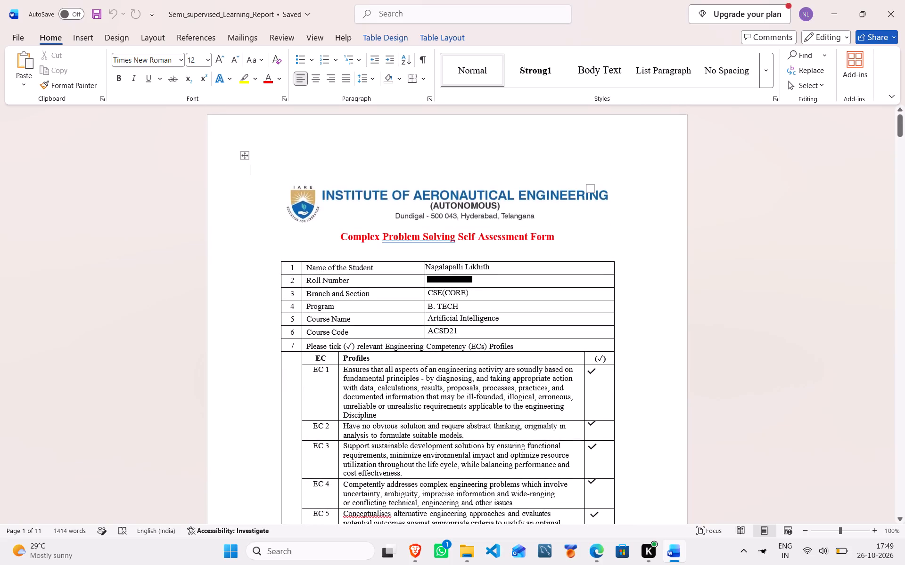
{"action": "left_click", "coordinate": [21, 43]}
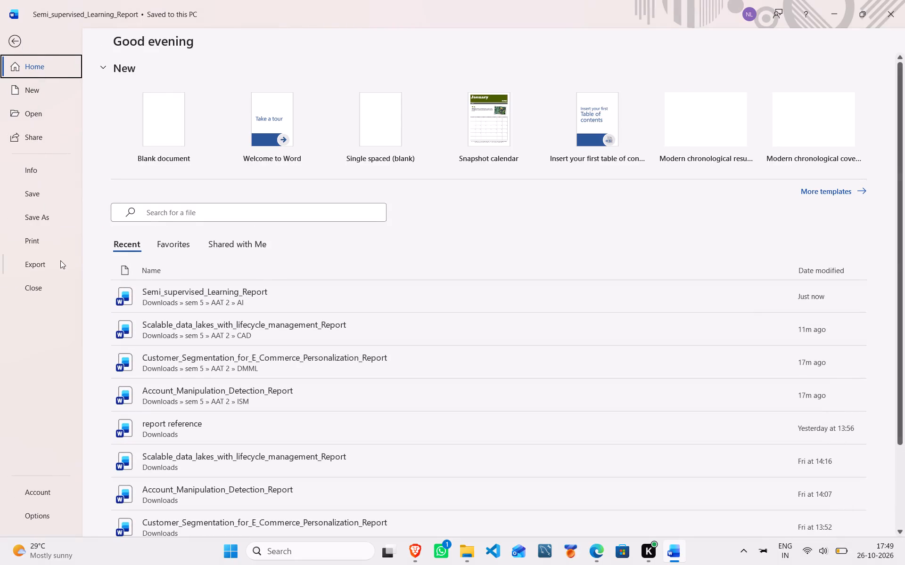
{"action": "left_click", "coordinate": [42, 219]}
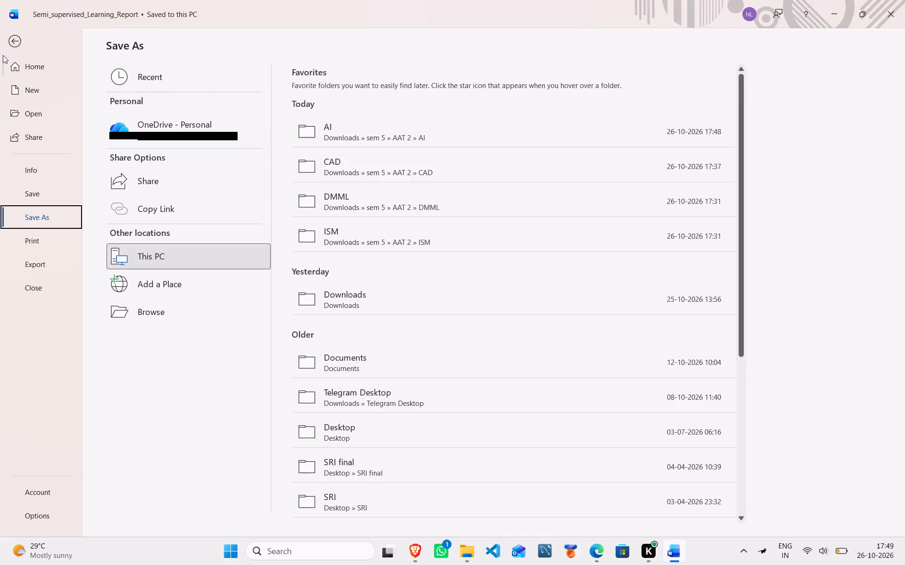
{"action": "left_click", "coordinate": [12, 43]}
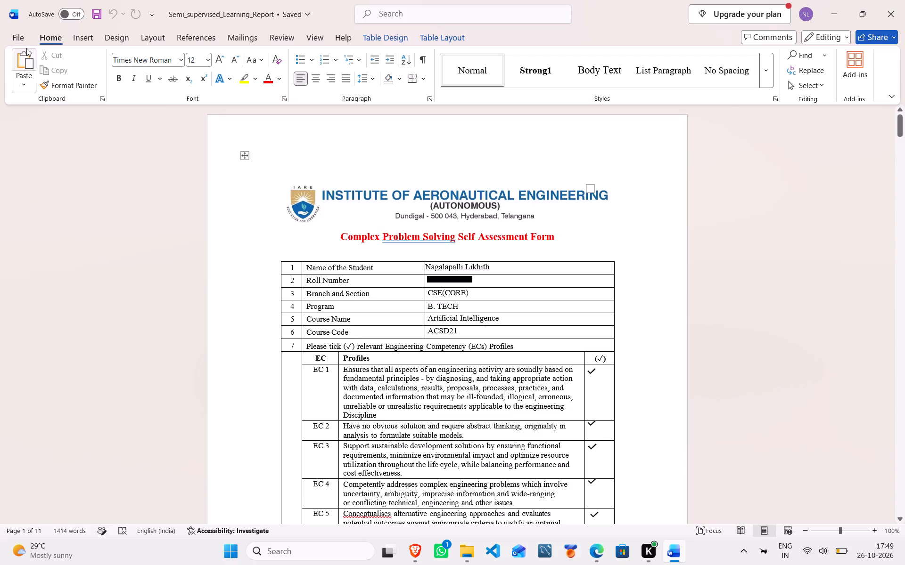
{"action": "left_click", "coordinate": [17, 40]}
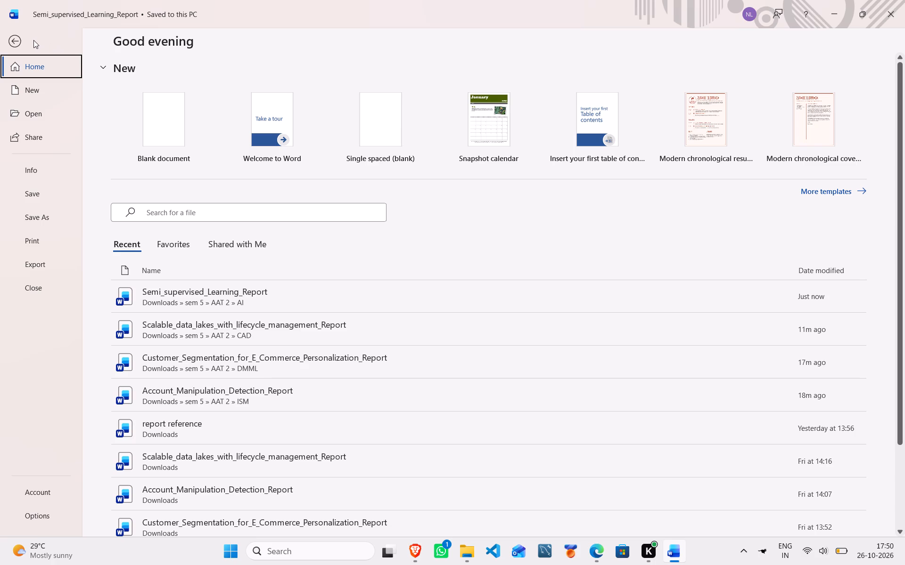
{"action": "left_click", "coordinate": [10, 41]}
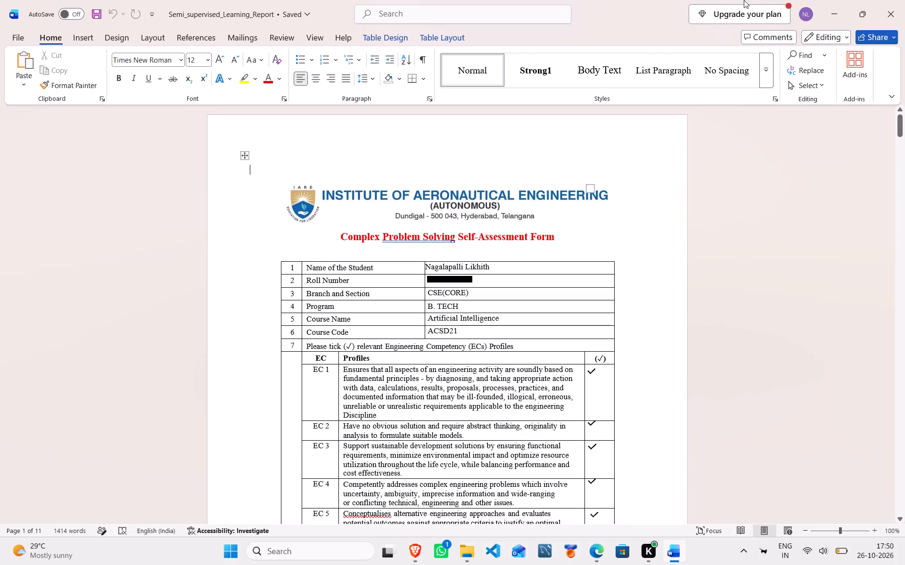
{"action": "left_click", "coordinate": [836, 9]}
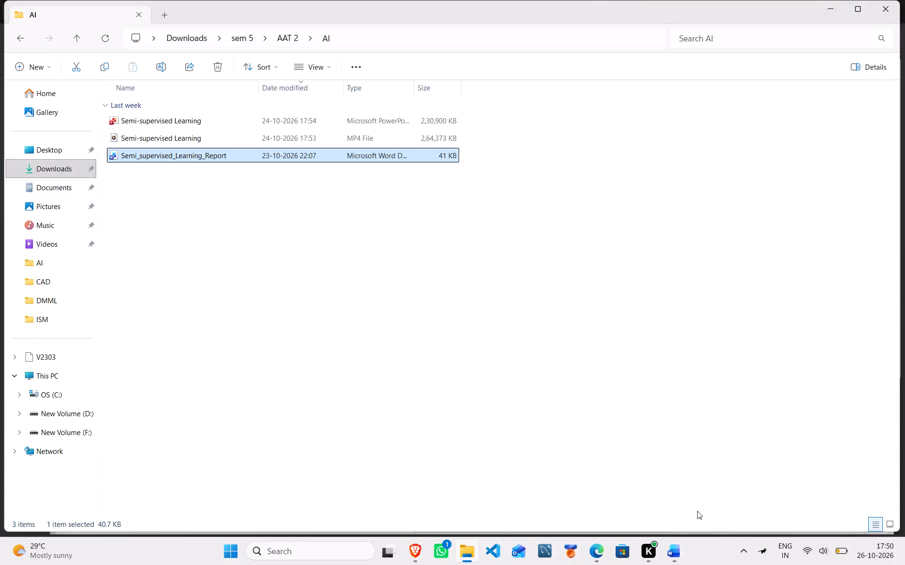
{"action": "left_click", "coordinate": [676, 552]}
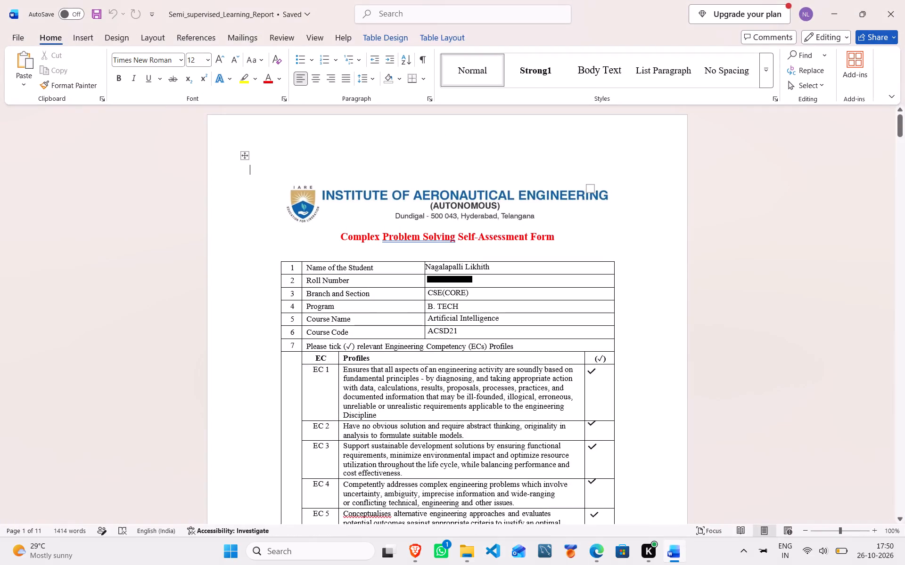
Save Semi_supervised_Learning_Report as a PDF in the AAT 2 > AI folder, keeping the same file name.
{"action": "left_click", "coordinate": [22, 41]}
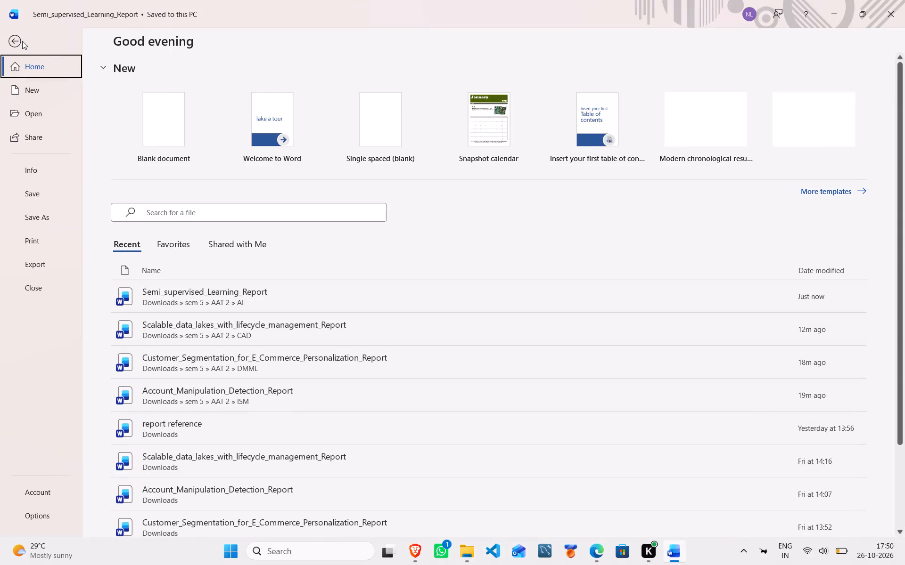
{"action": "left_click", "coordinate": [40, 218]}
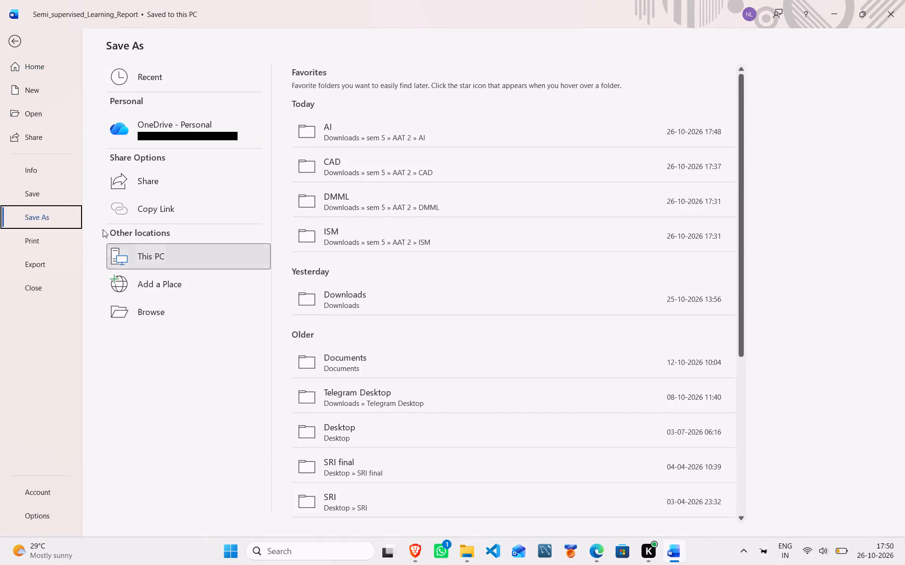
{"action": "double_click", "coordinate": [335, 130]}
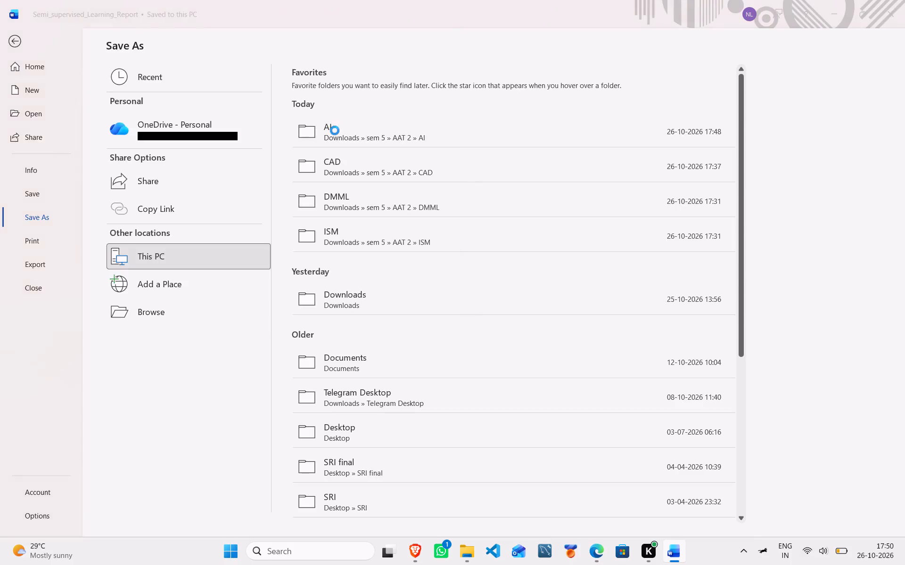
{"action": "left_click", "coordinate": [134, 207]}
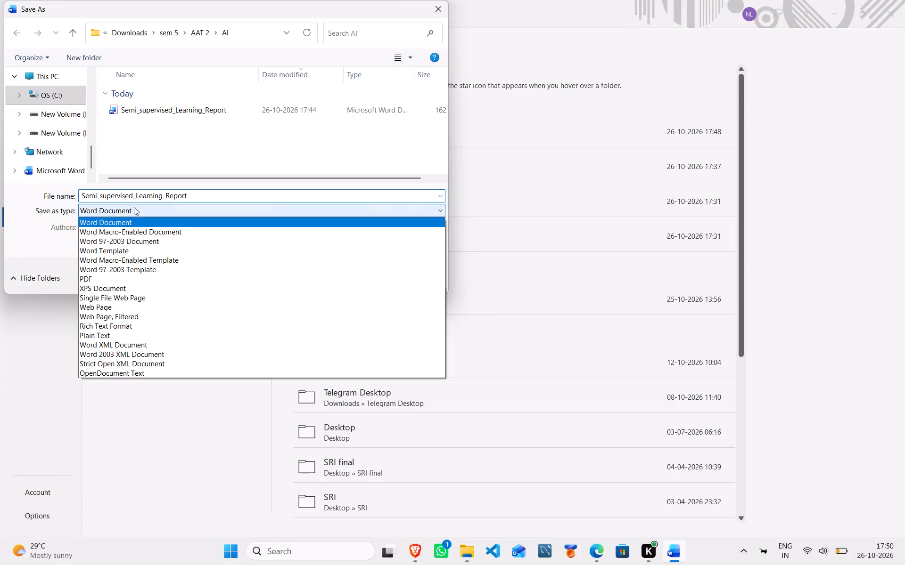
{"action": "left_click", "coordinate": [150, 275]}
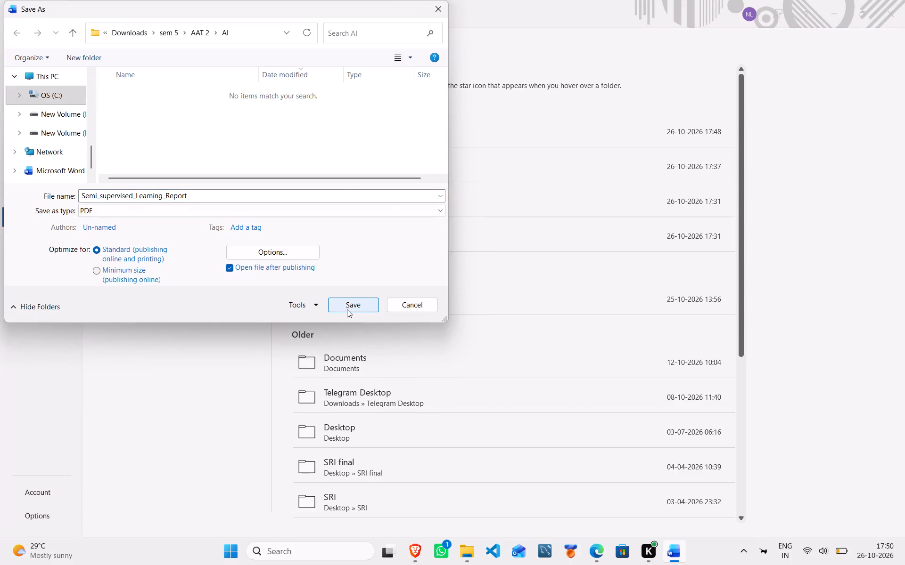
{"action": "left_click", "coordinate": [347, 309]}
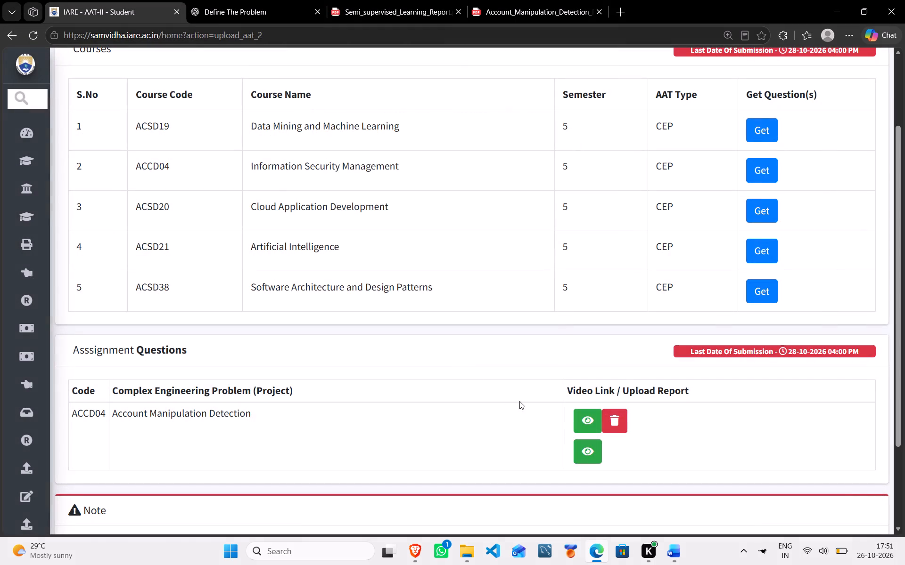
Open the submitted Account Manipulation Detection video link, check that the video plays, and return to the portal.
{"action": "left_click", "coordinate": [583, 416]}
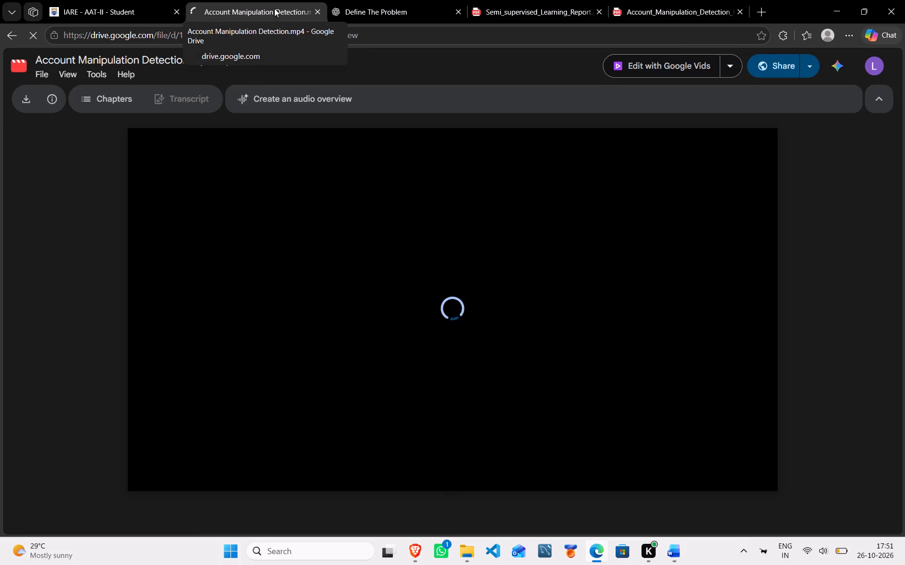
{"action": "left_click", "coordinate": [456, 303]}
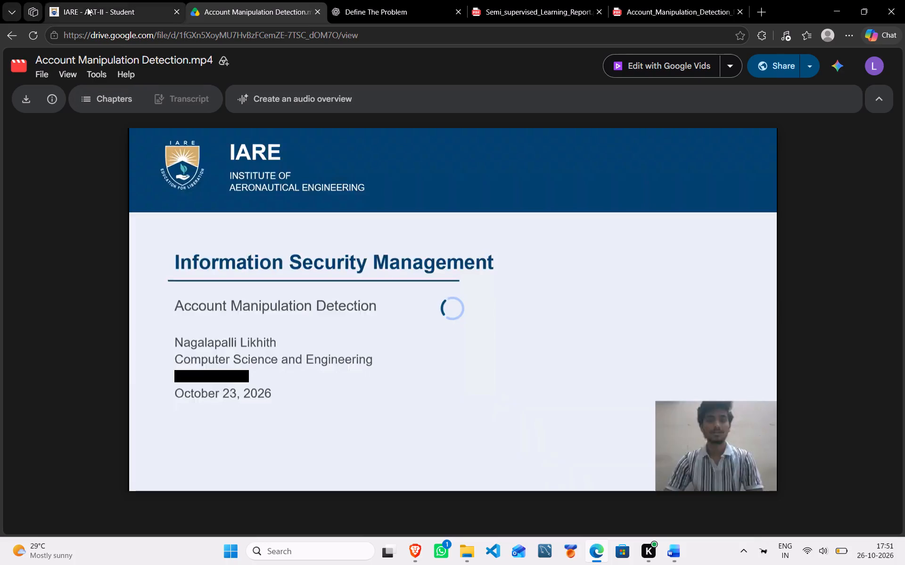
{"action": "left_click", "coordinate": [317, 12]}
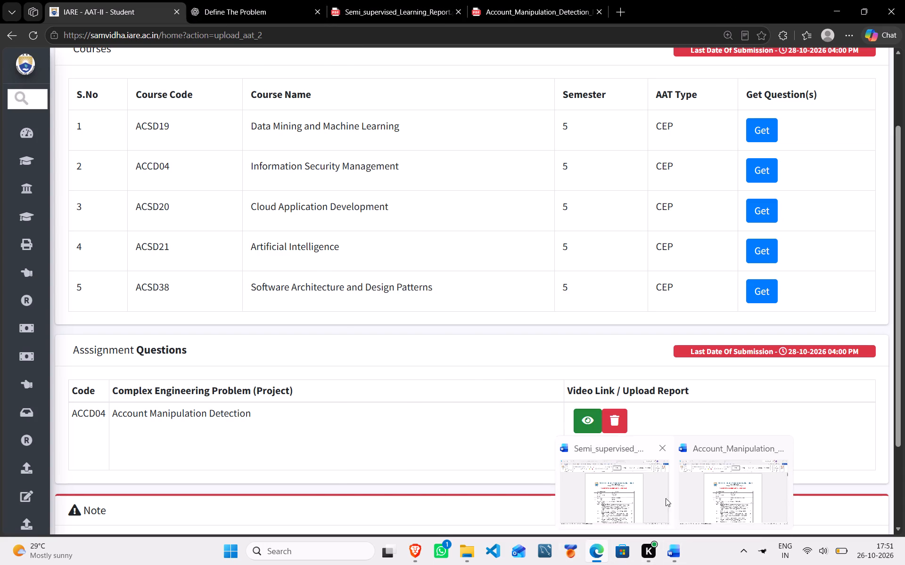
Close the open Semi_supervised_Learning and Account_Manipulation_Detection report documents in Word.
{"action": "left_click", "coordinate": [657, 452]}
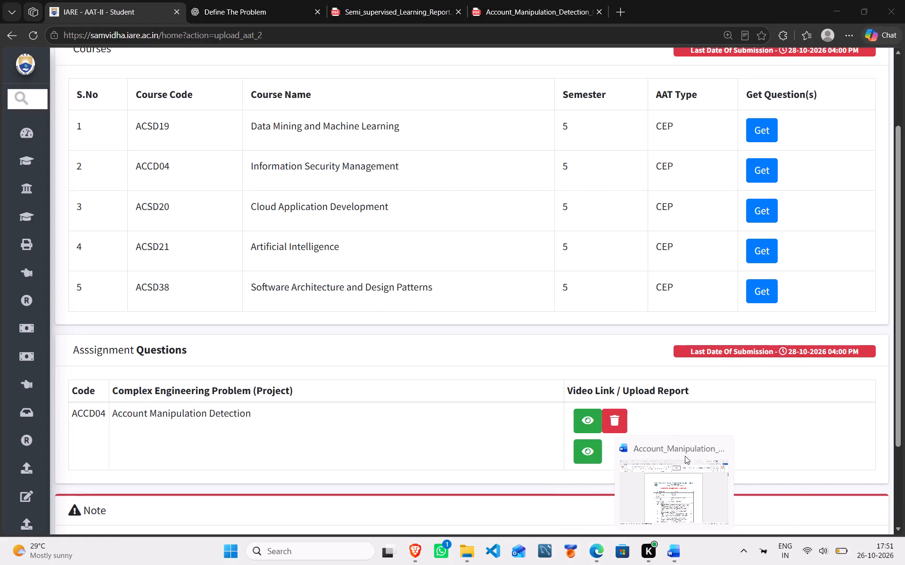
{"action": "left_click", "coordinate": [718, 450]}
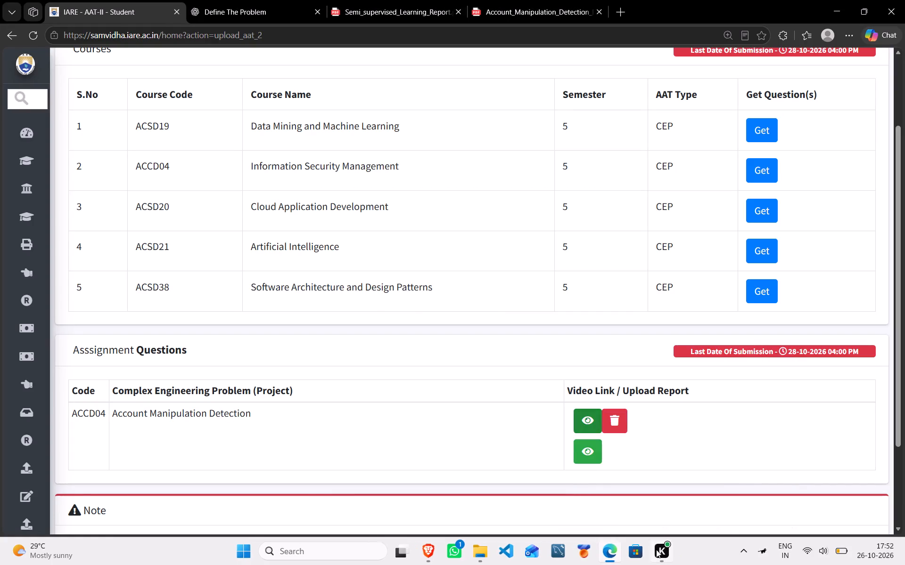
Open the Scalable_data_lakes_with_lifecycle_management_Report Word document from Downloads > sem 5 > AAT 2 > CAD in File Explorer.
{"action": "left_click", "coordinate": [472, 559]}
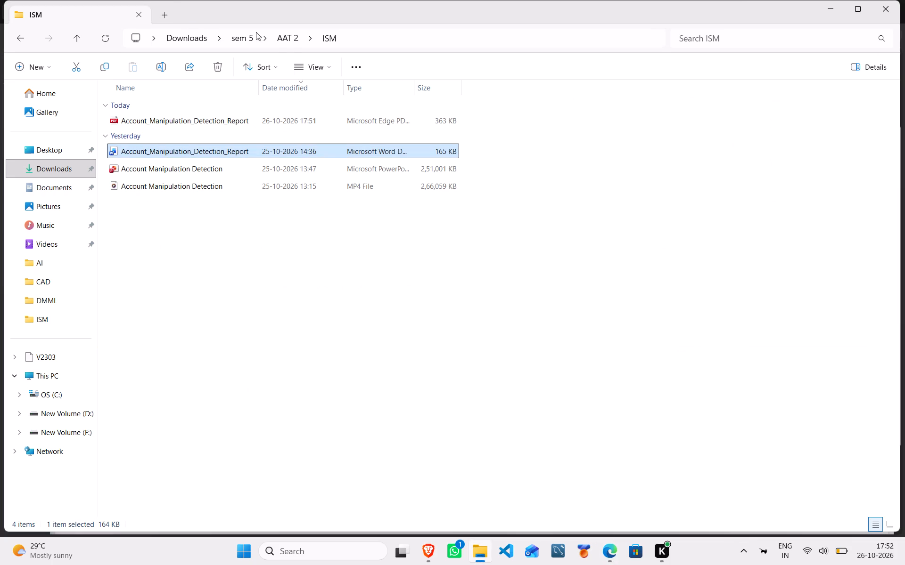
{"action": "left_click", "coordinate": [290, 40]}
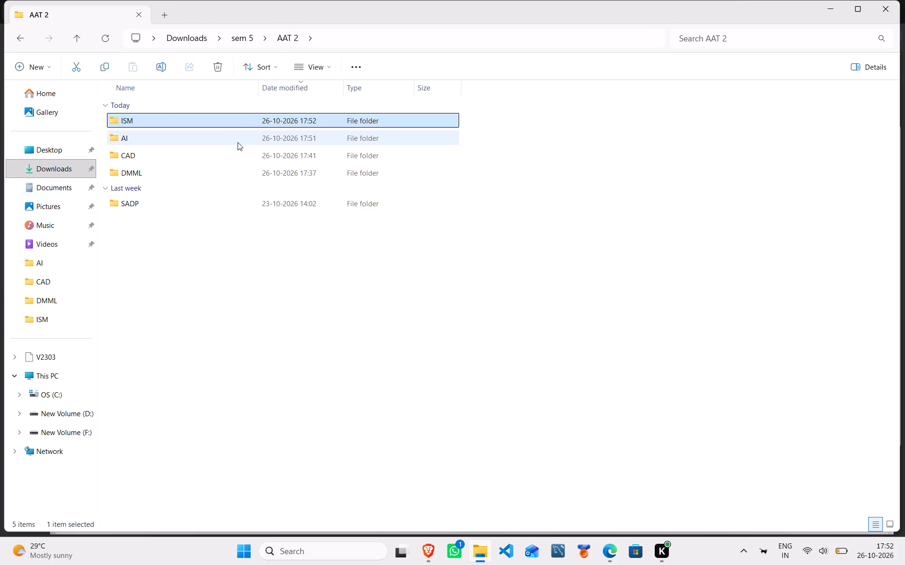
{"action": "double_click", "coordinate": [236, 149]}
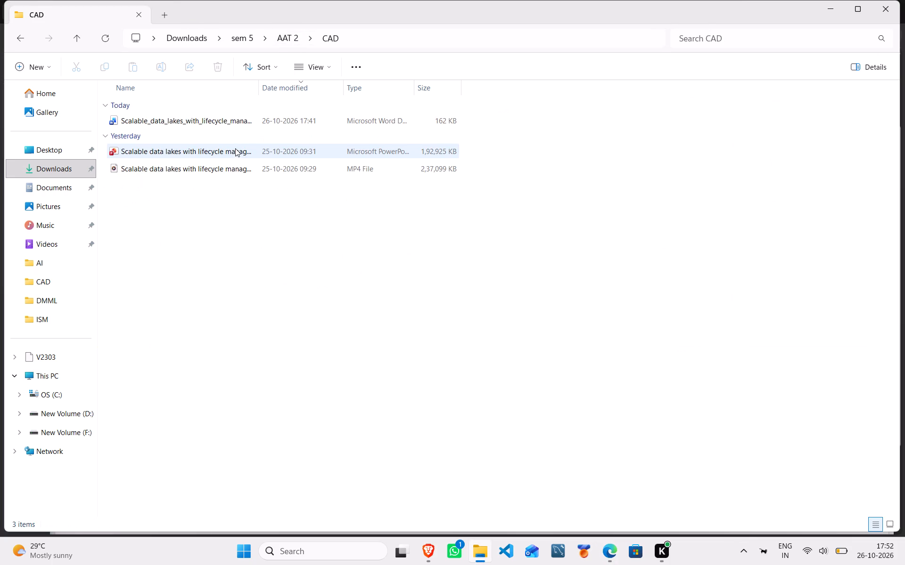
{"action": "double_click", "coordinate": [222, 119]}
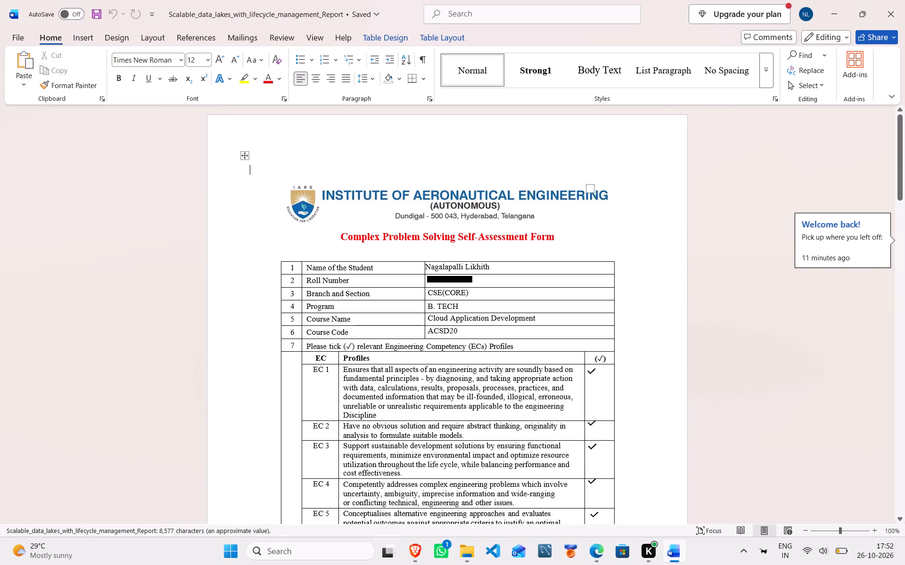
Save Scalable_data_lakes_with_lifecycle_management_Report as a PDF in the AAT 2 > CAD folder, keeping the same file name.
{"action": "left_click", "coordinate": [19, 40]}
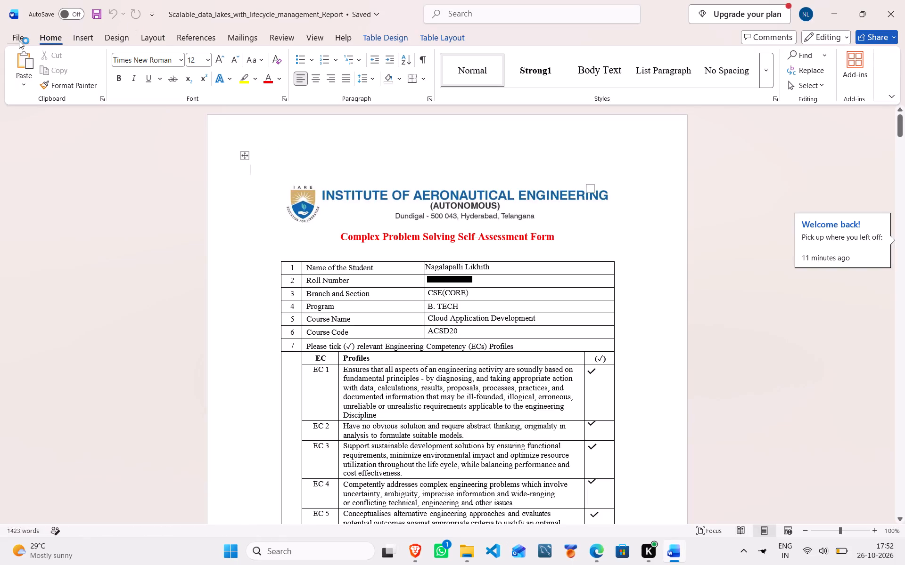
{"action": "left_click", "coordinate": [45, 214]}
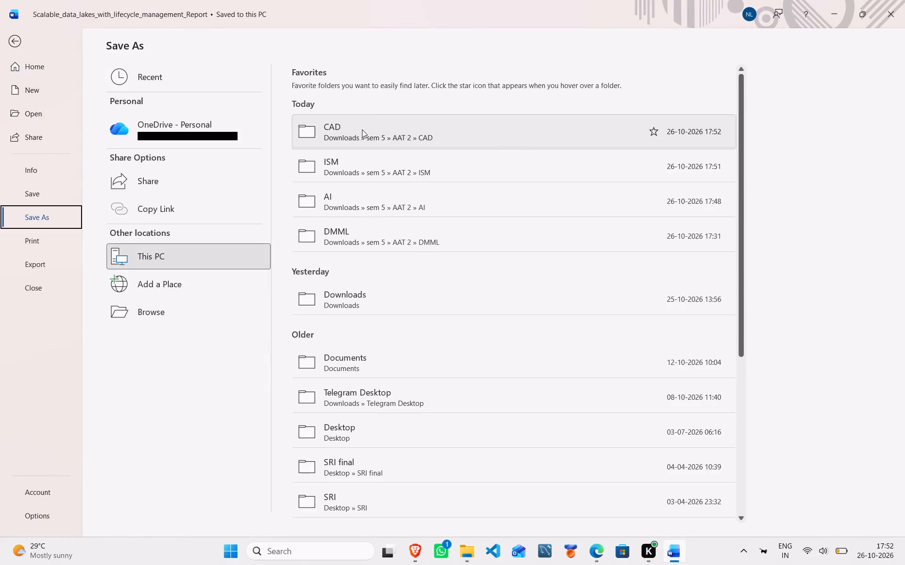
{"action": "key", "text": "alt+Tab"}
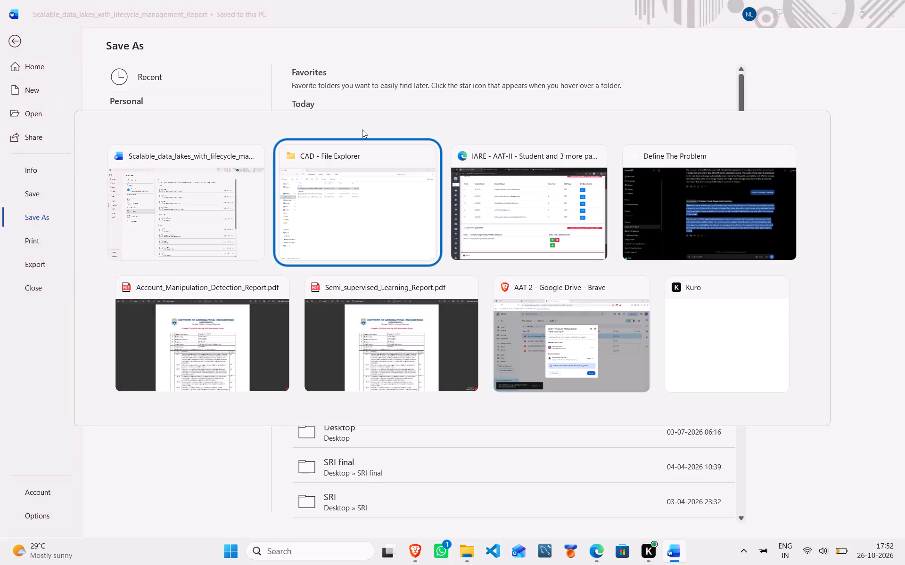
{"action": "key", "text": "alt+Tab"}
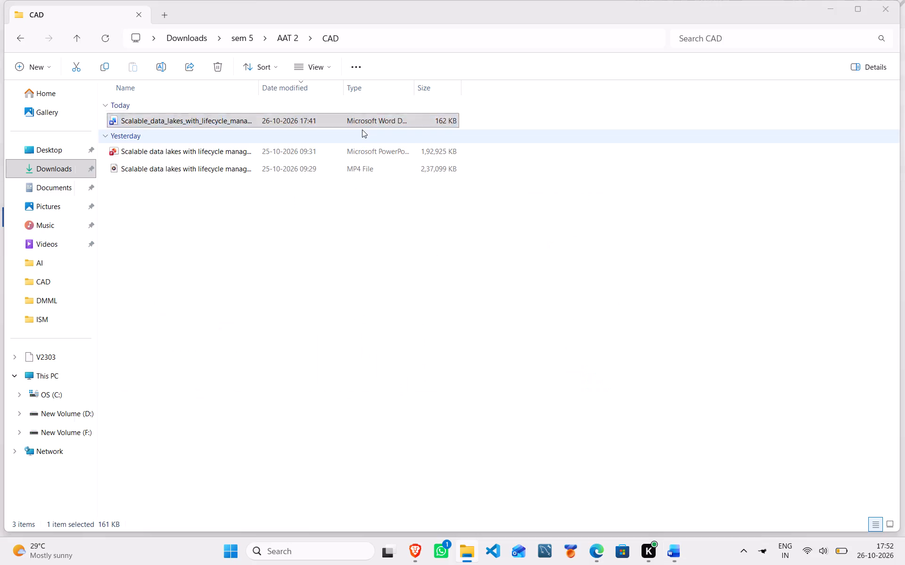
{"action": "double_click", "coordinate": [394, 130]}
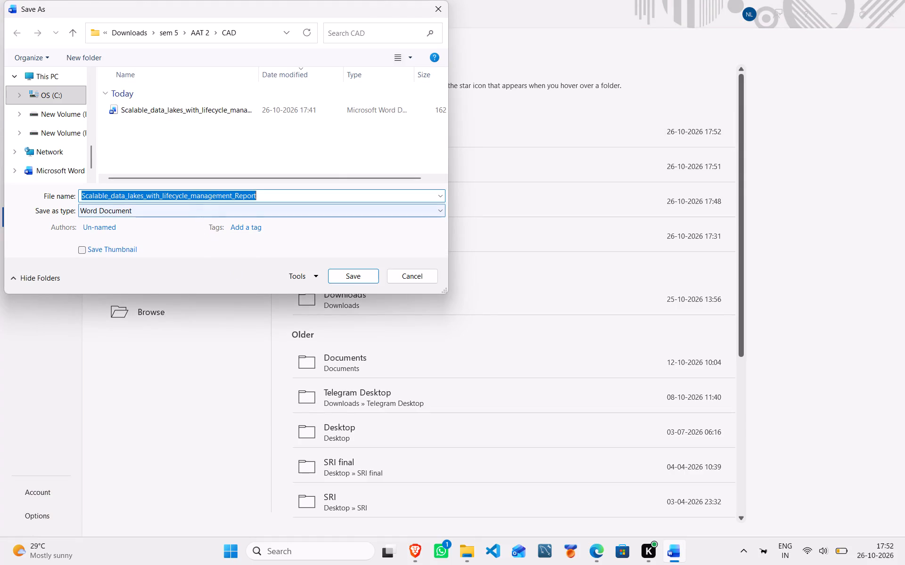
{"action": "left_click", "coordinate": [200, 212]}
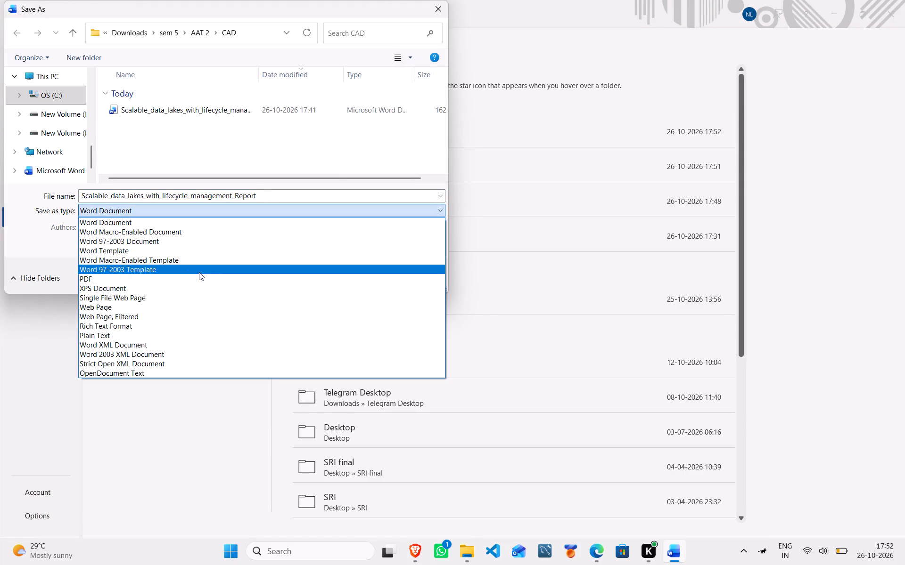
{"action": "left_click", "coordinate": [201, 278]}
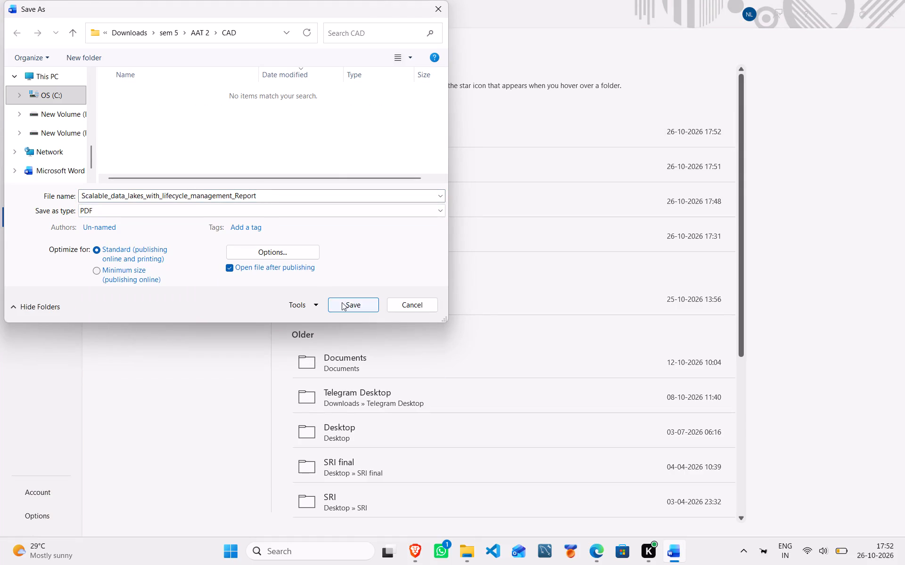
{"action": "left_click", "coordinate": [344, 303]}
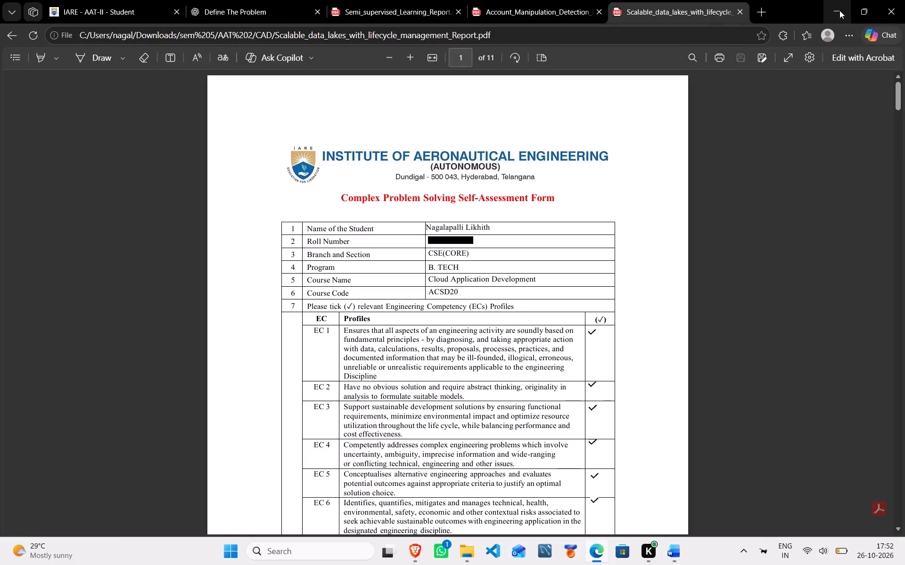
Minimize the opened PDF and go back to the AAT 2 folder in File Explorer.
{"action": "left_click", "coordinate": [833, 11]}
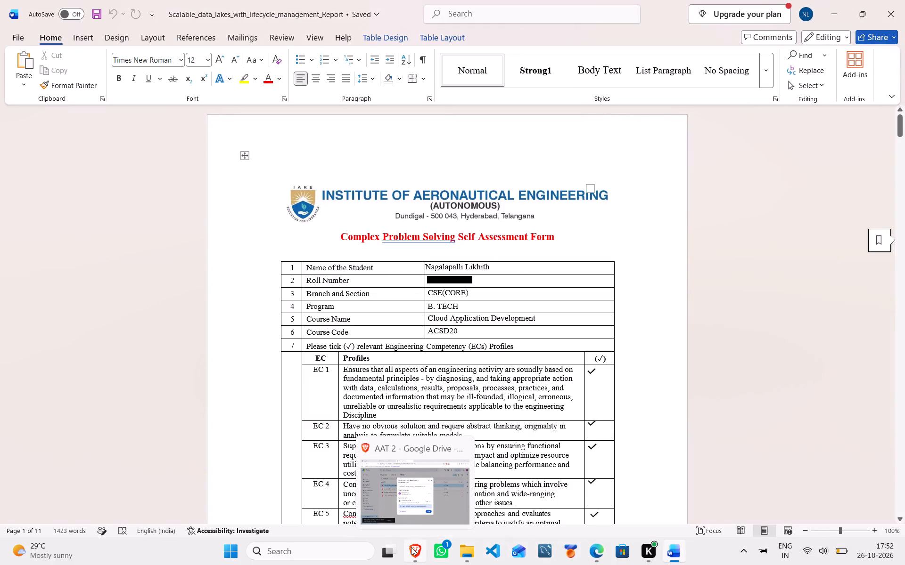
{"action": "left_click", "coordinate": [476, 549]}
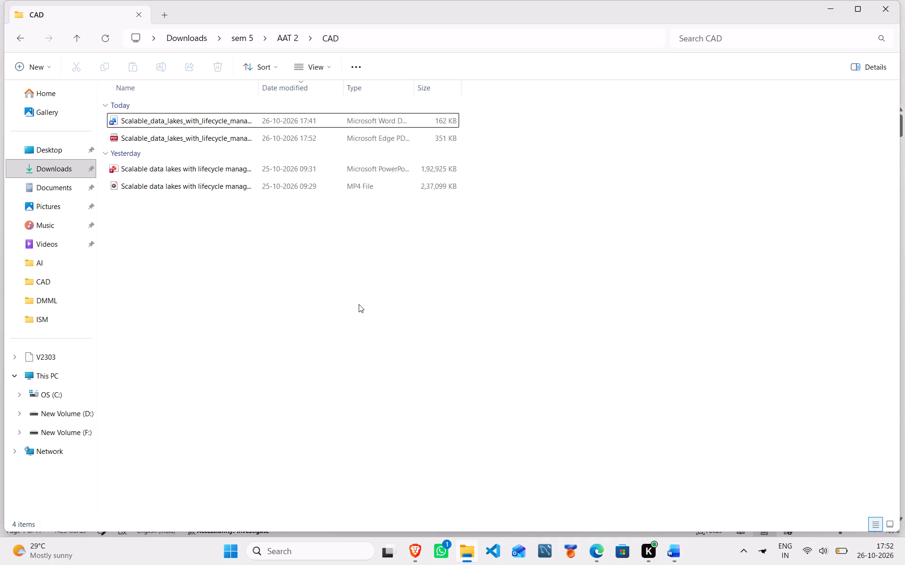
{"action": "left_click", "coordinate": [288, 32]}
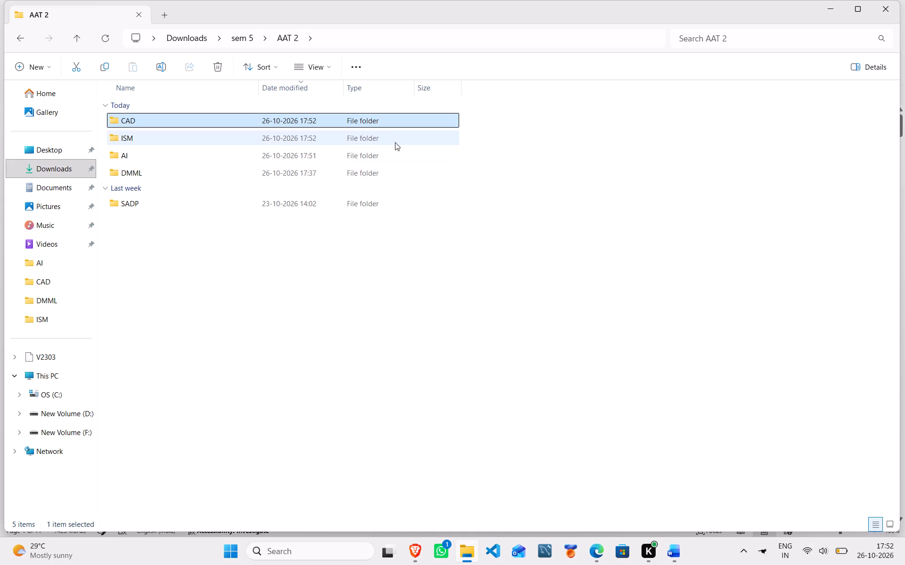
Switch to Google Drive in Brave and set general access for the Customer Segmentation for E-Commerce video to Anyone with the link.
{"action": "left_click", "coordinate": [595, 557]}
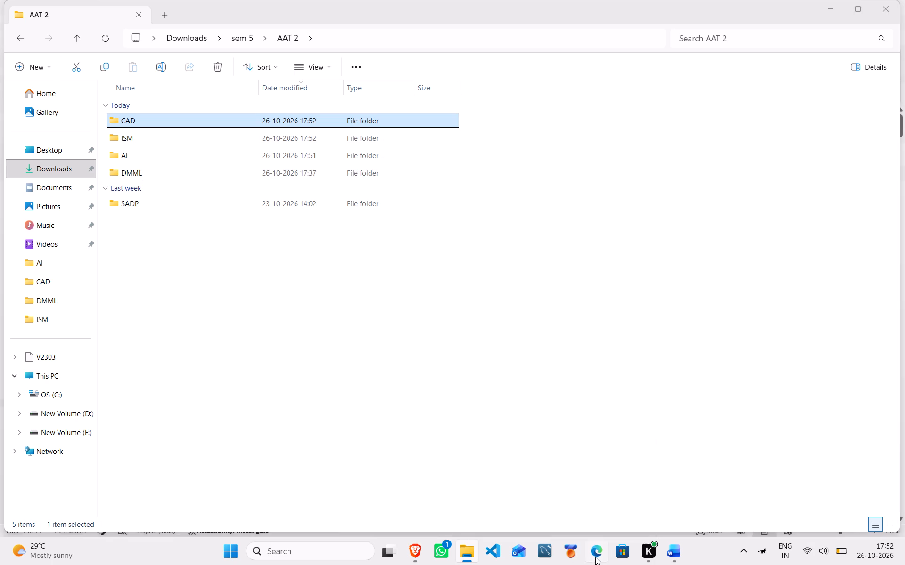
{"action": "left_click", "coordinate": [576, 313]}
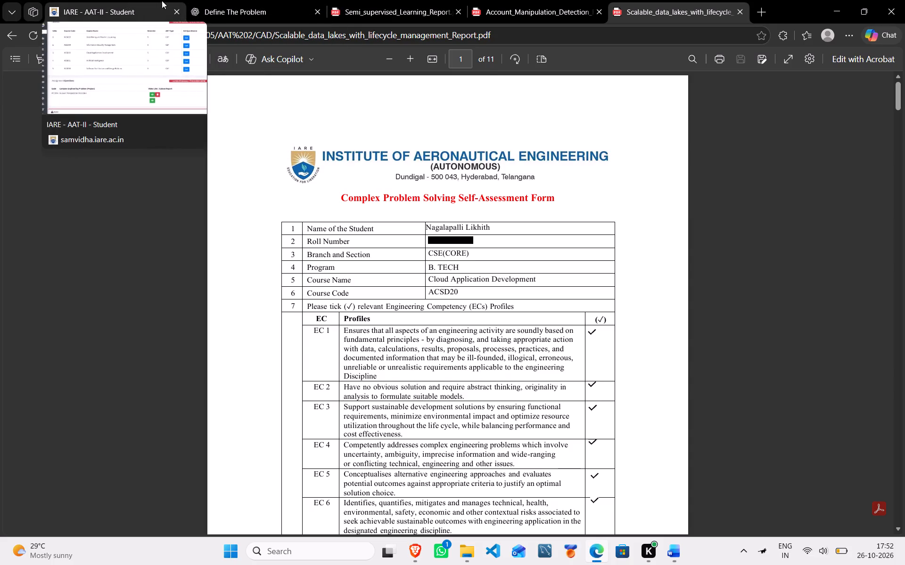
{"action": "left_click", "coordinate": [423, 556]}
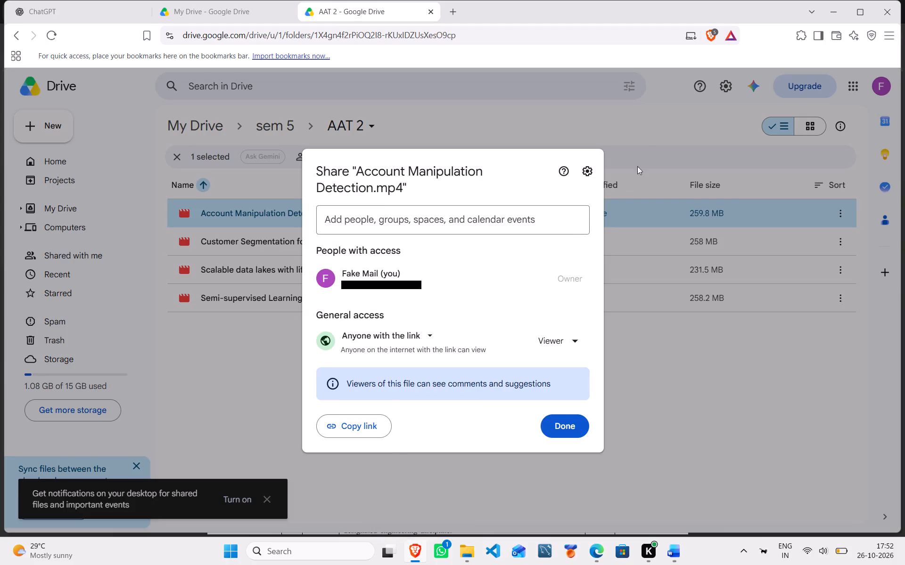
{"action": "left_click", "coordinate": [642, 145]}
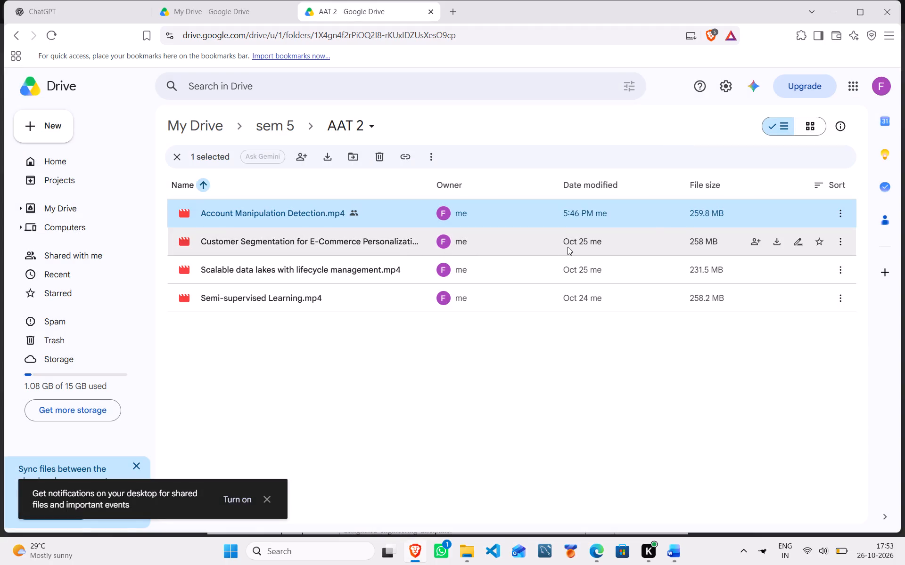
{"action": "left_click", "coordinate": [837, 244]}
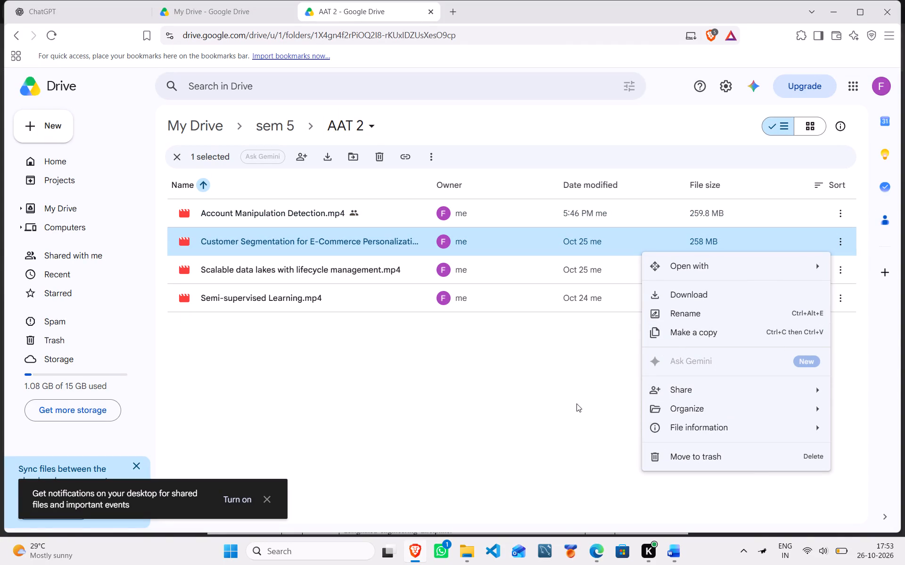
{"action": "left_click", "coordinate": [589, 418]}
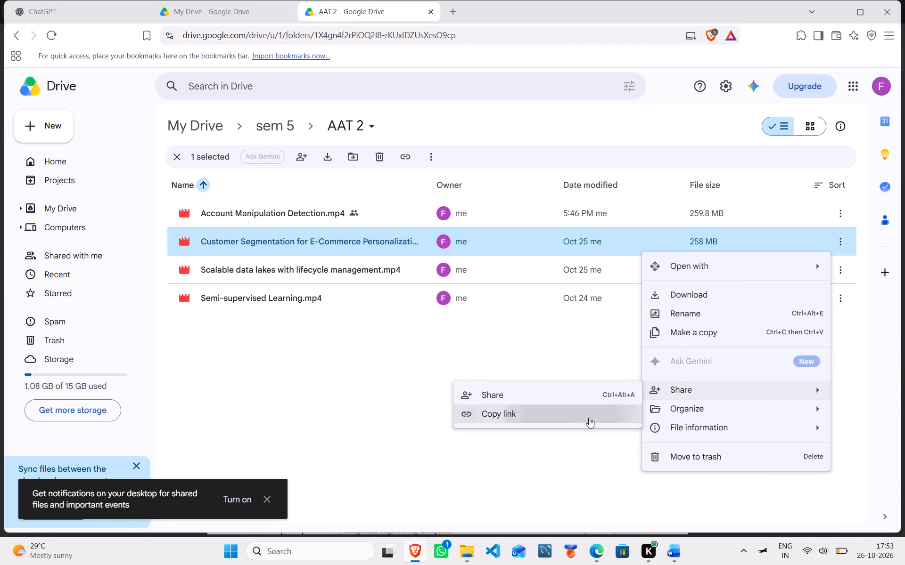
{"action": "left_click", "coordinate": [129, 503]}
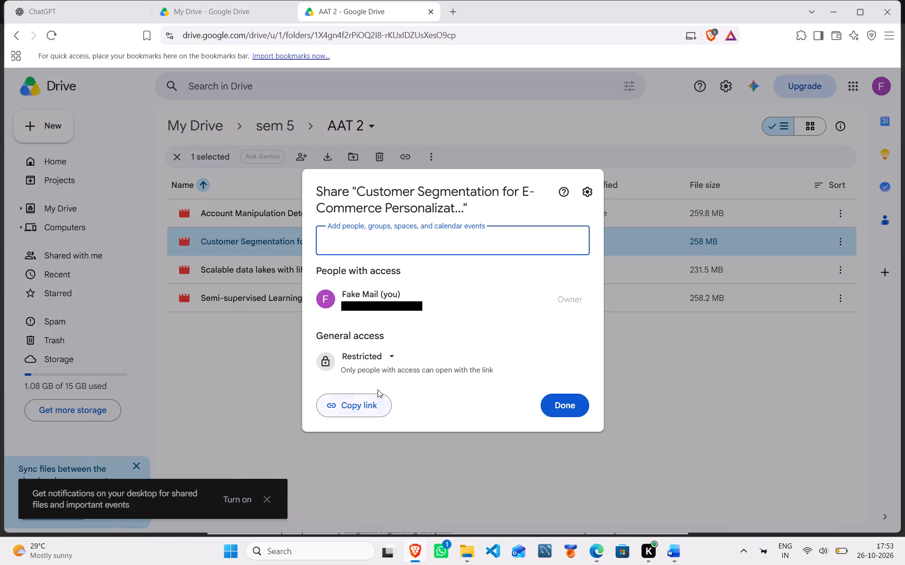
{"action": "left_click", "coordinate": [371, 356]}
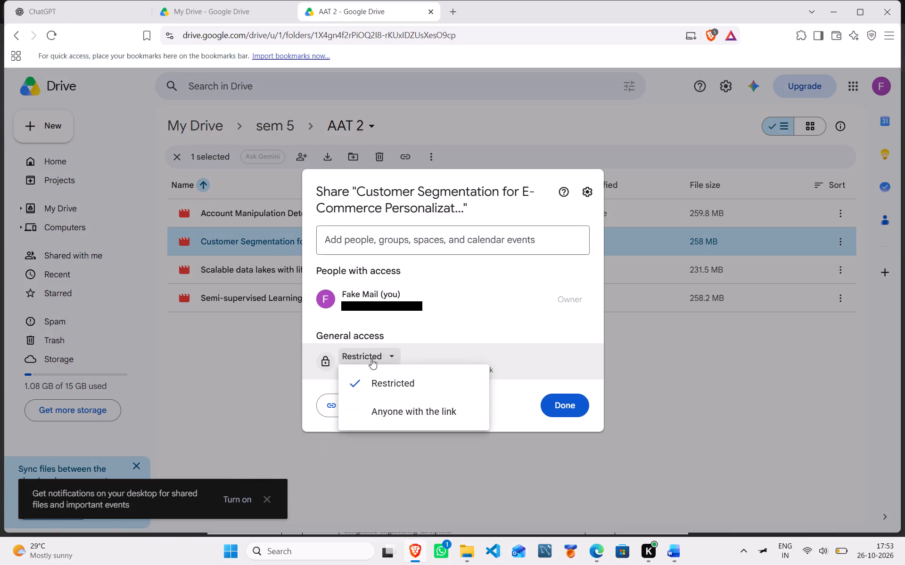
{"action": "left_click", "coordinate": [396, 411]}
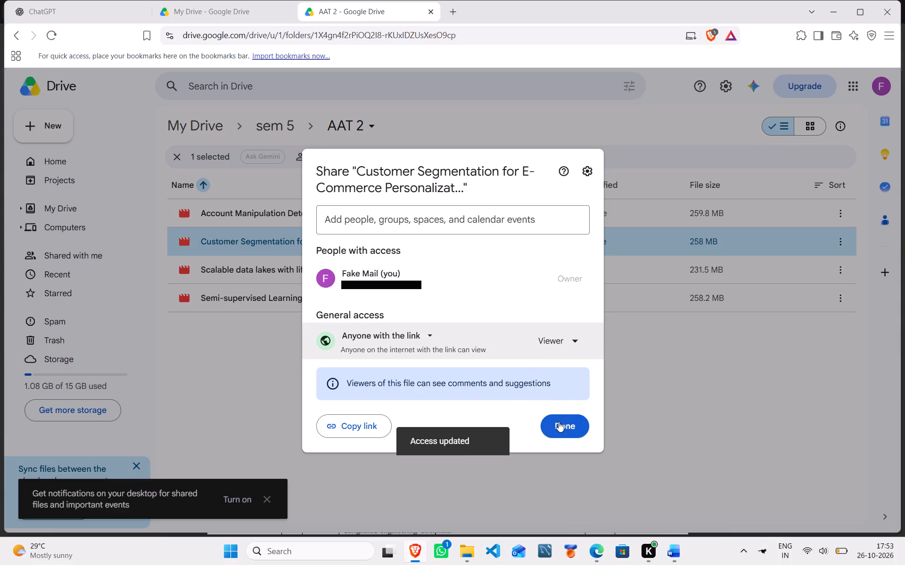
Copy the sharing link of the Customer Segmentation for E-Commerce video and finish sharing.
{"action": "left_click", "coordinate": [360, 420]}
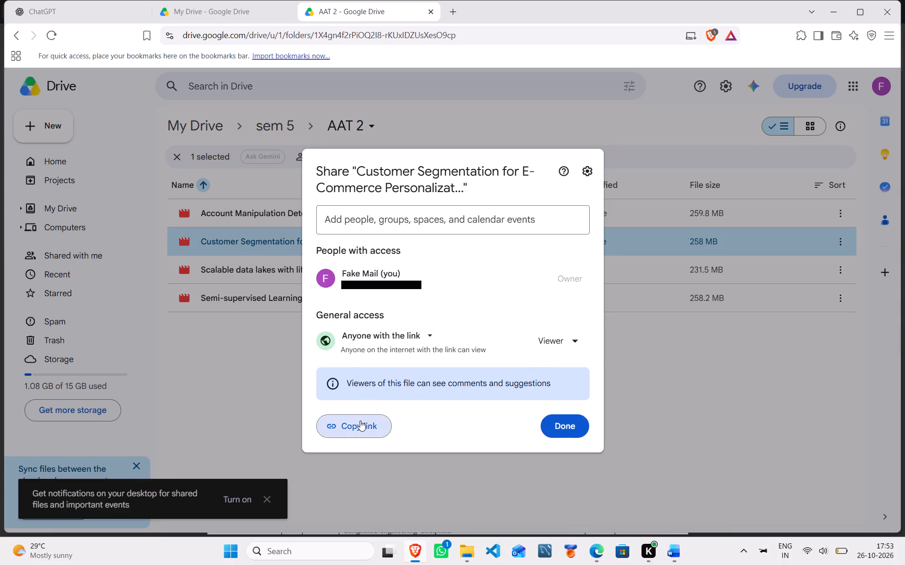
{"action": "left_click", "coordinate": [556, 420]}
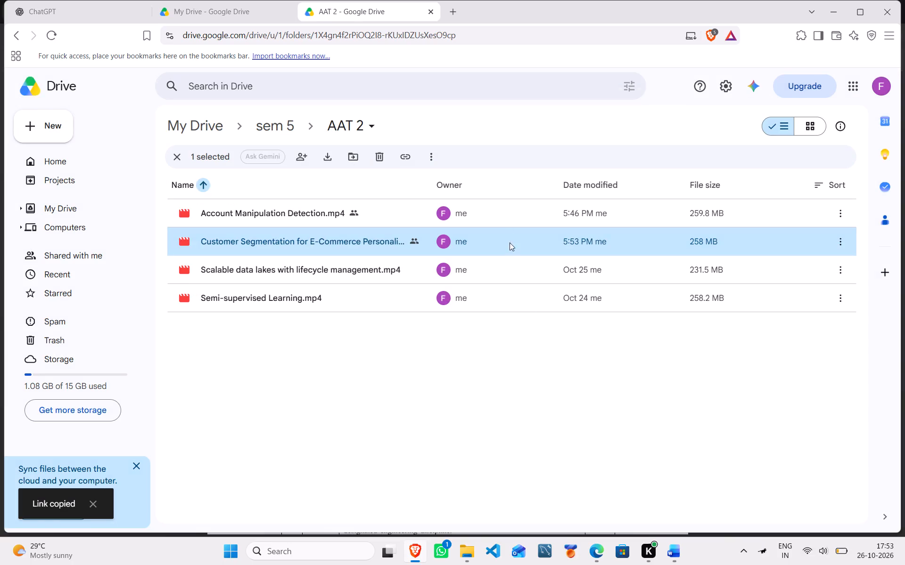
Switch to the college portal in Edge, get the ACSD19 Data Mining and Machine Learning question, and enter the copied Drive link as its video link.
{"action": "left_click", "coordinate": [595, 553]}
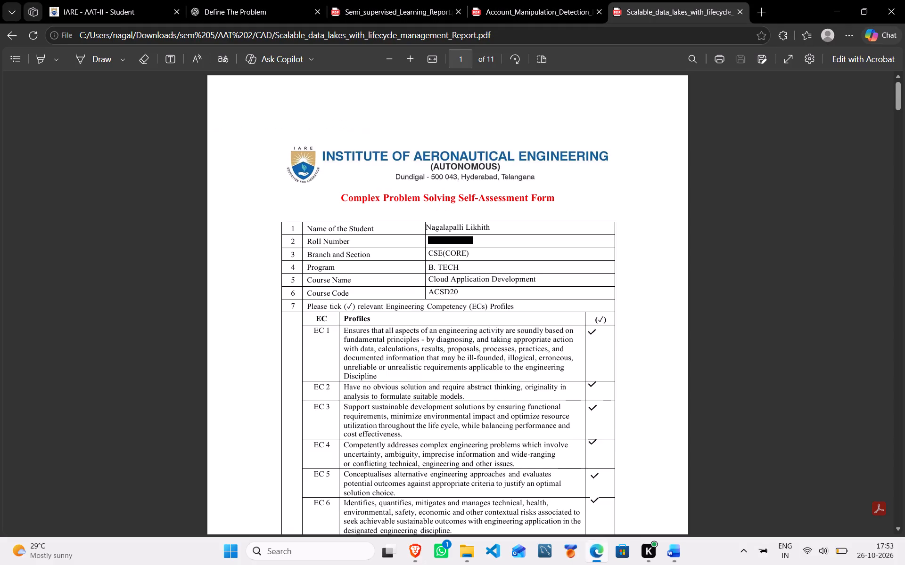
{"action": "left_click", "coordinate": [108, 0]}
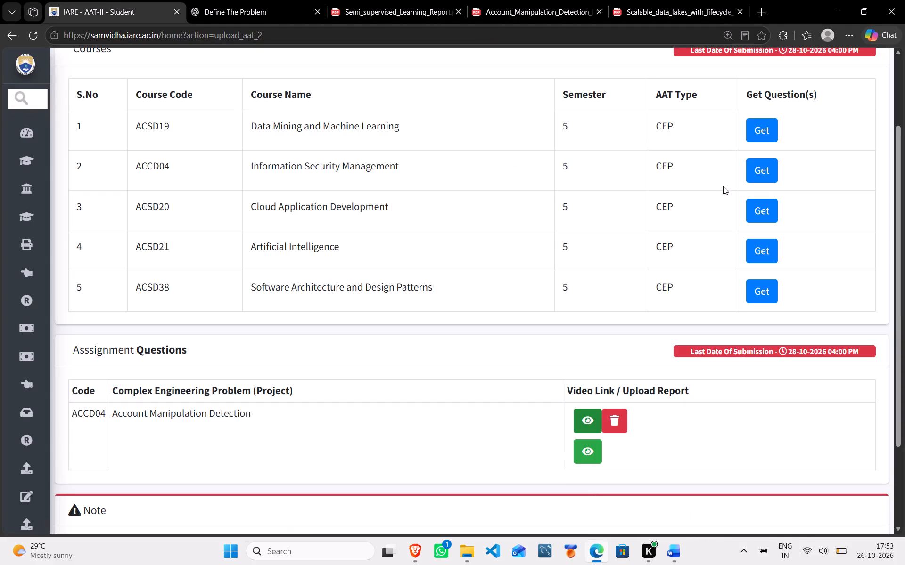
{"action": "left_click", "coordinate": [767, 124]}
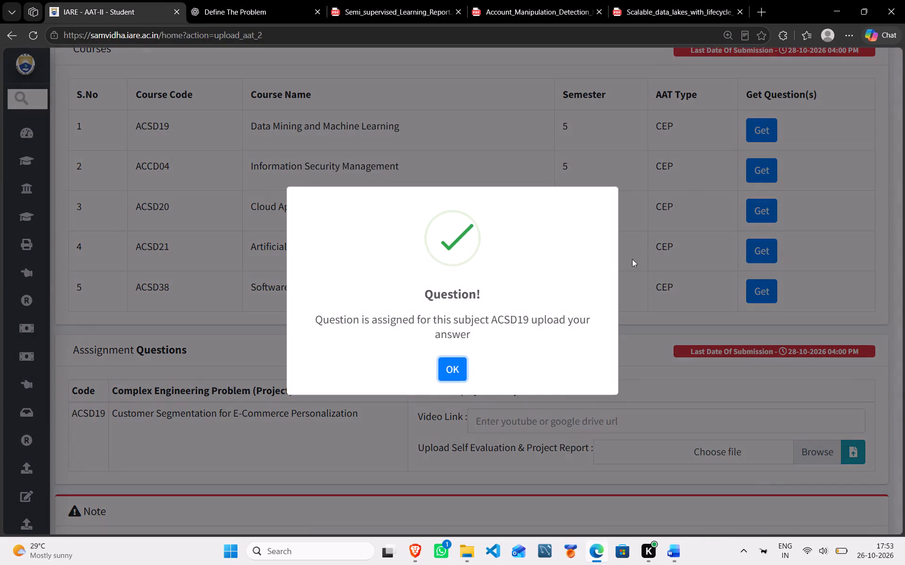
{"action": "left_click", "coordinate": [453, 363]}
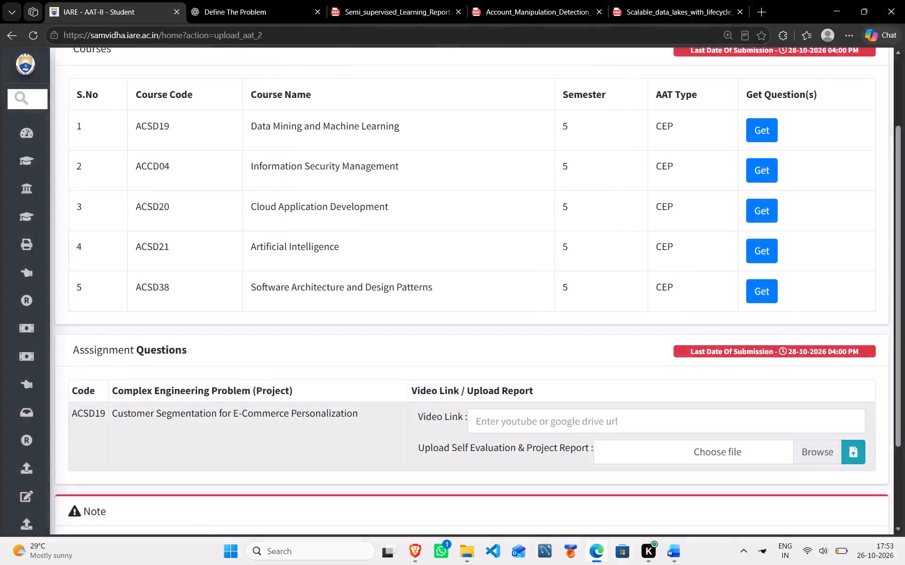
{"action": "left_click", "coordinate": [485, 419]}
{"action": "key", "text": "ctrl+v"}
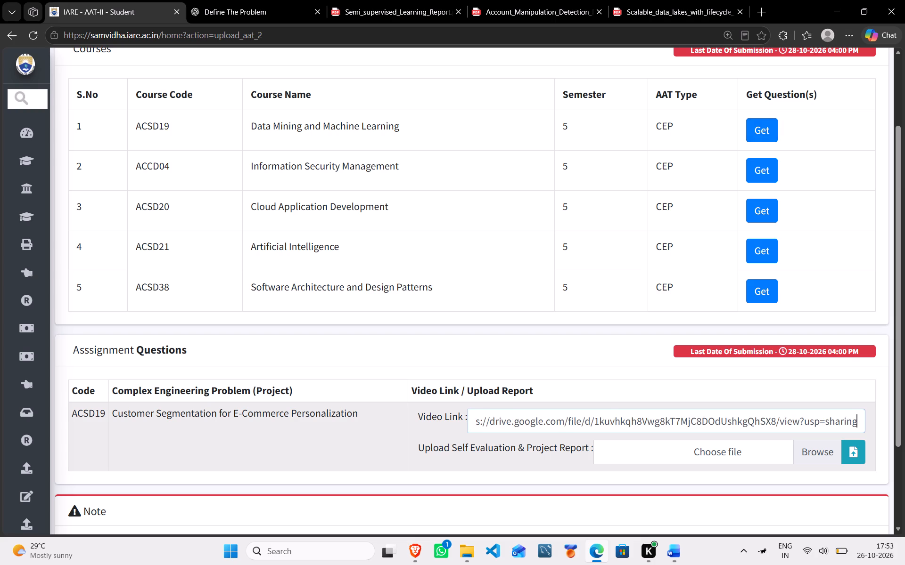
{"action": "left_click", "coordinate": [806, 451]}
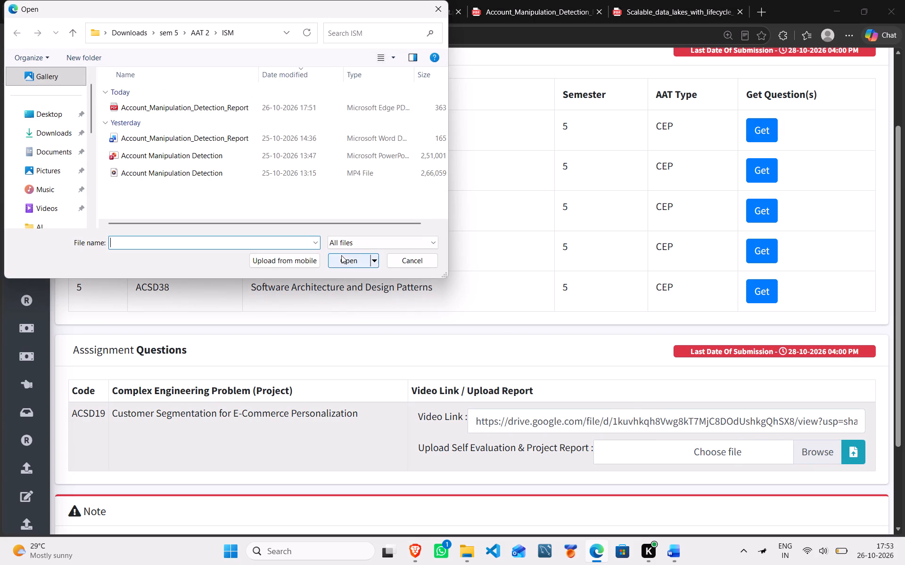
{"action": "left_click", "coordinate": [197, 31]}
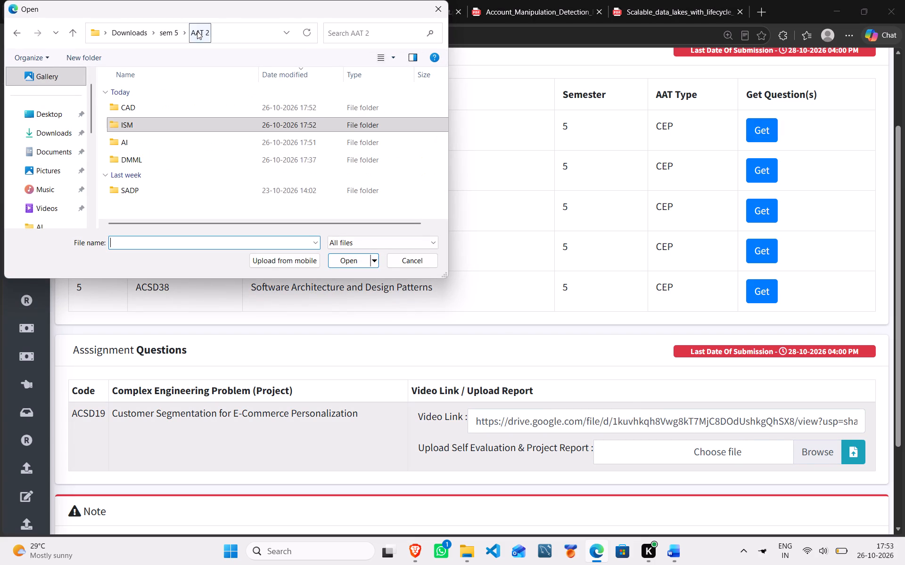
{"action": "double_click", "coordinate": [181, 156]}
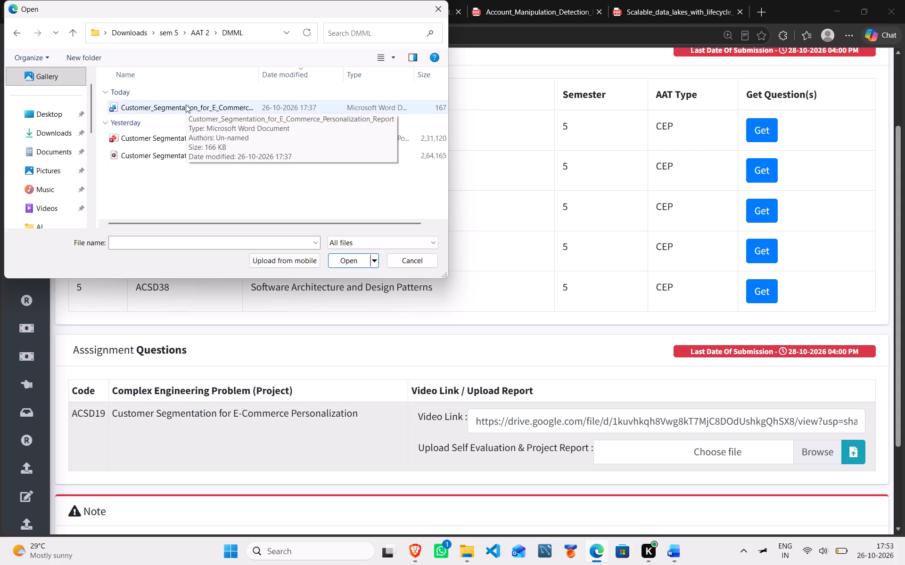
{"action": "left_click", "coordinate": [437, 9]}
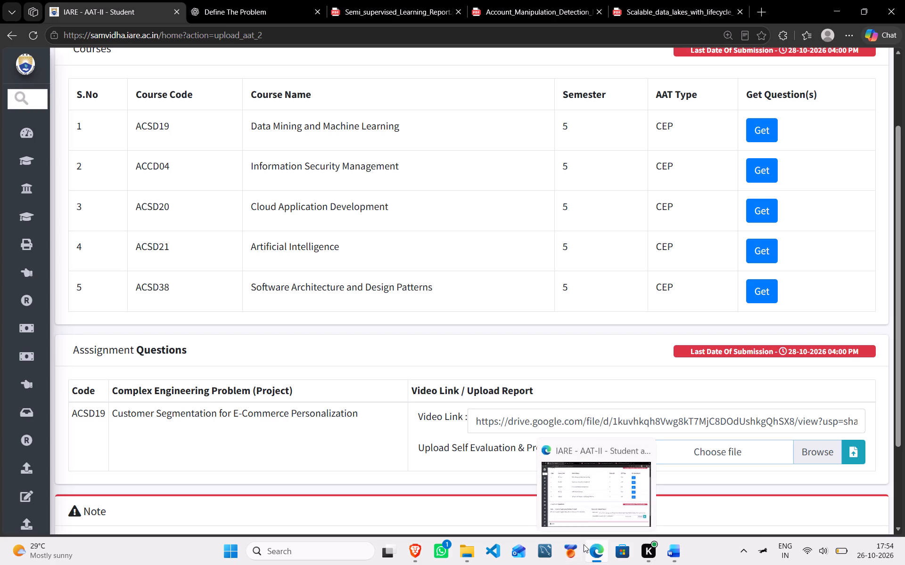
From File Explorer, open Customer_Segmentation_for_E_Commerce_Personalization_Report in AAT 2 > DMML and save it as a PDF in that folder with the same name.
{"action": "left_click", "coordinate": [467, 551]}
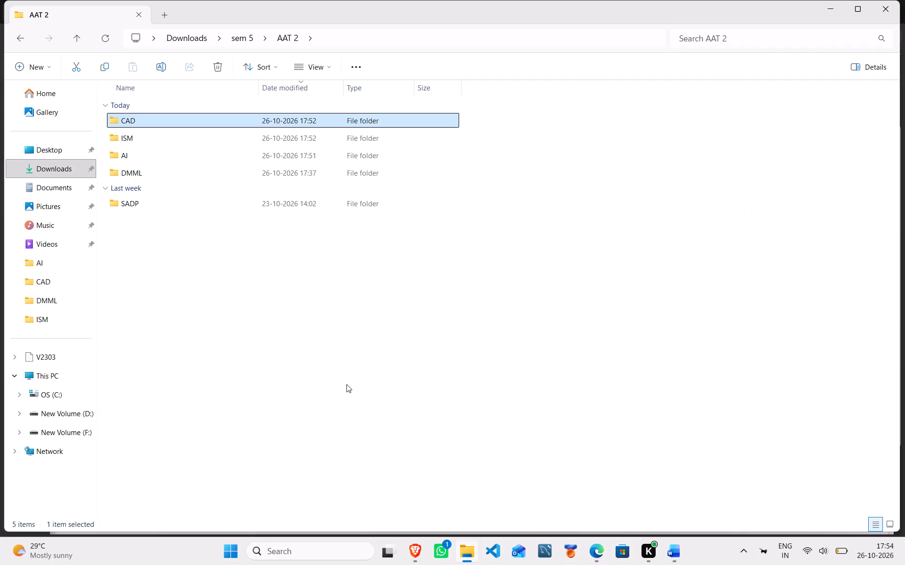
{"action": "double_click", "coordinate": [225, 172]}
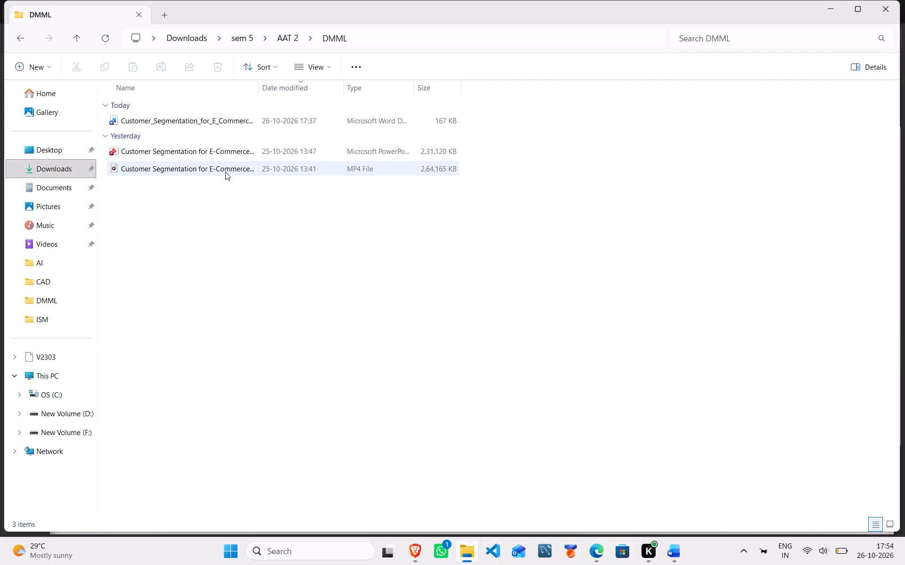
{"action": "double_click", "coordinate": [219, 119]}
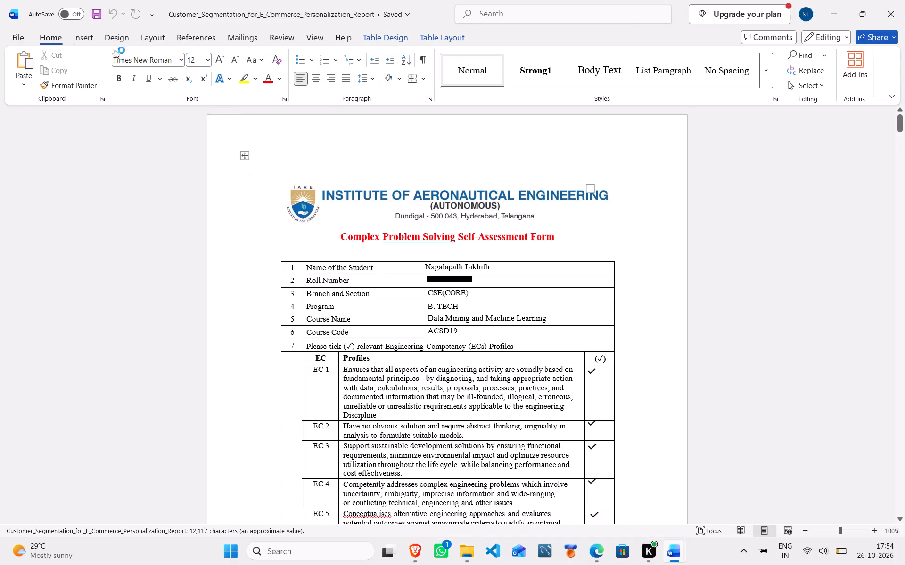
{"action": "left_click_drag", "start_coordinate": [2, 41], "coordinate": [13, 41]}
{"action": "left_click", "coordinate": [13, 41]}
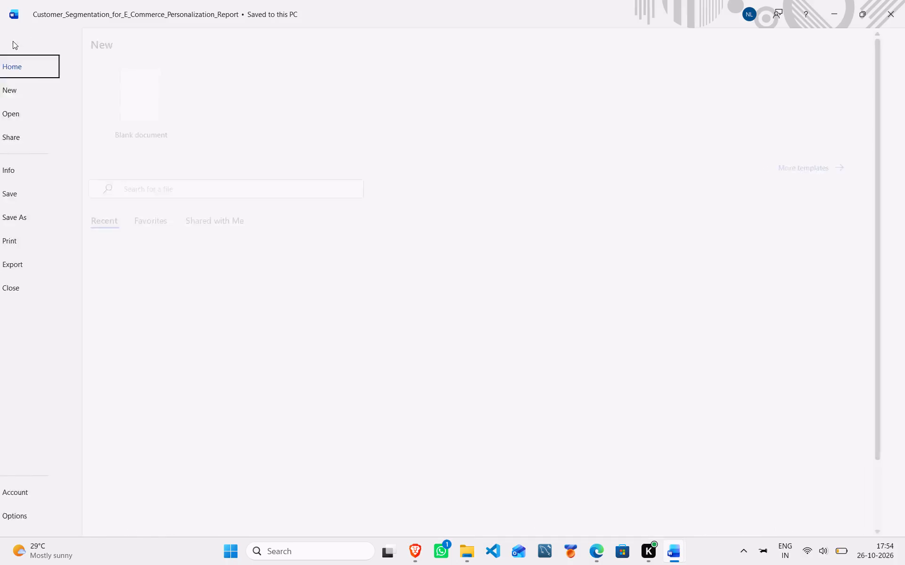
{"action": "left_click", "coordinate": [49, 217]}
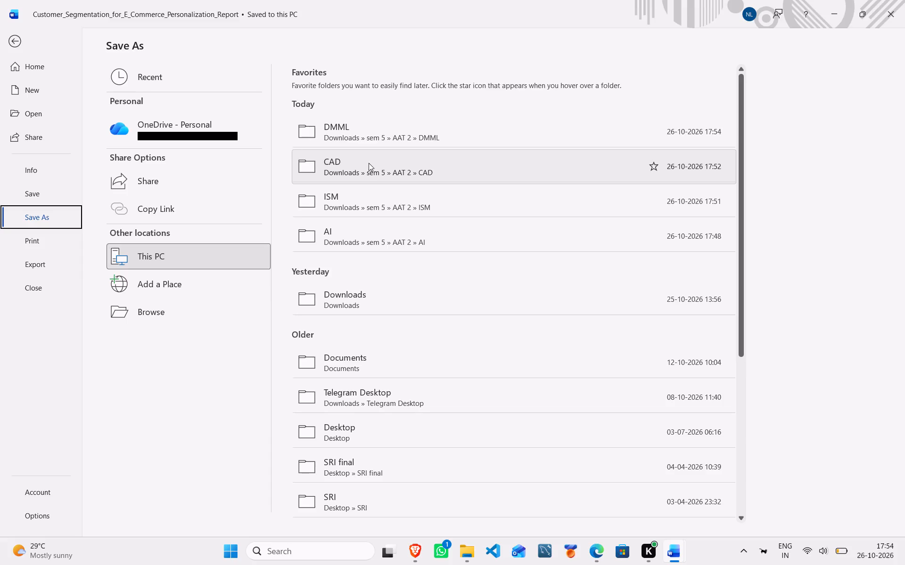
{"action": "double_click", "coordinate": [364, 130]}
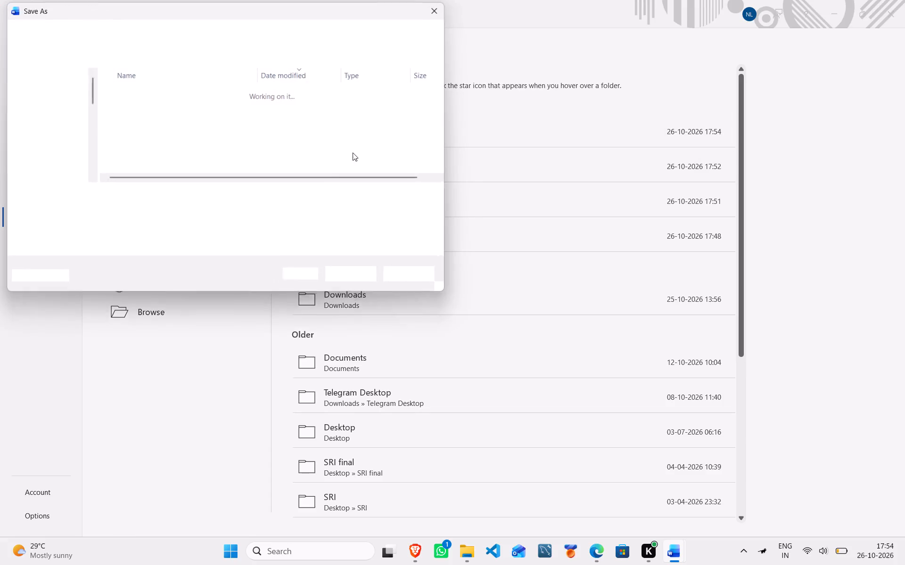
{"action": "left_click", "coordinate": [186, 214]}
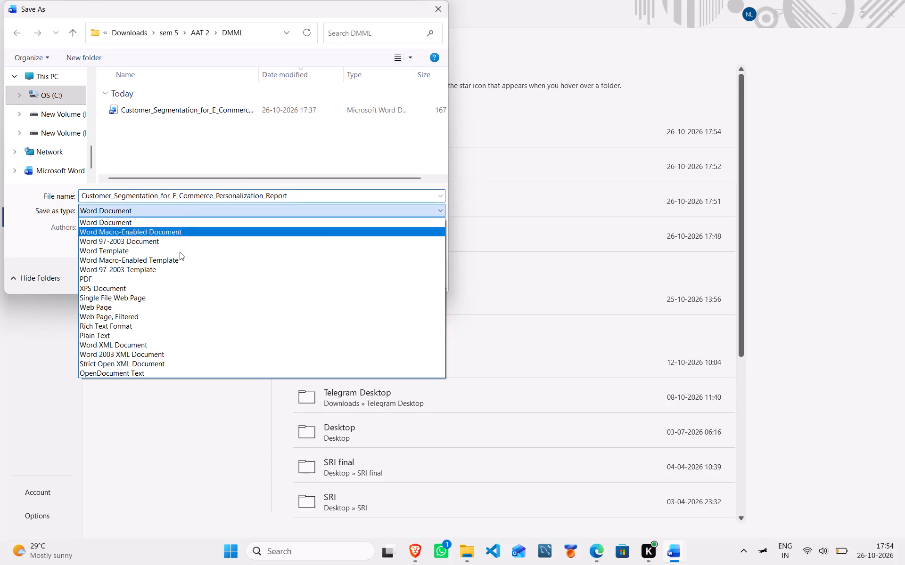
{"action": "left_click", "coordinate": [156, 280]}
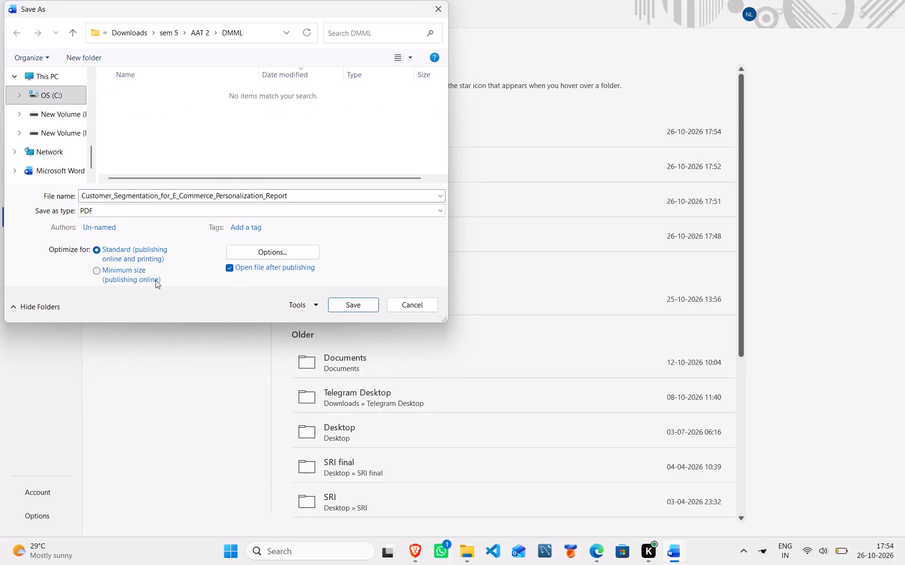
{"action": "left_click", "coordinate": [355, 306]}
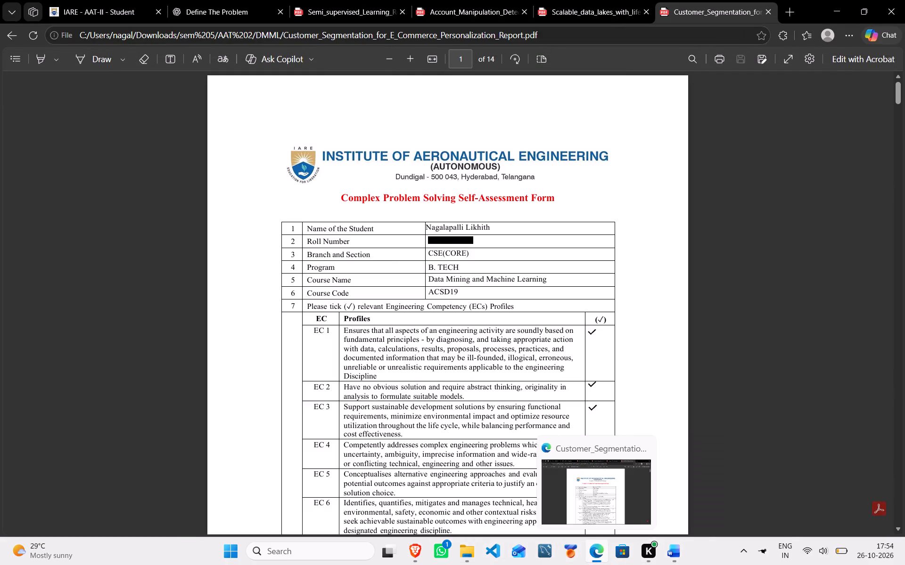
{"action": "left_click", "coordinate": [113, 13]}
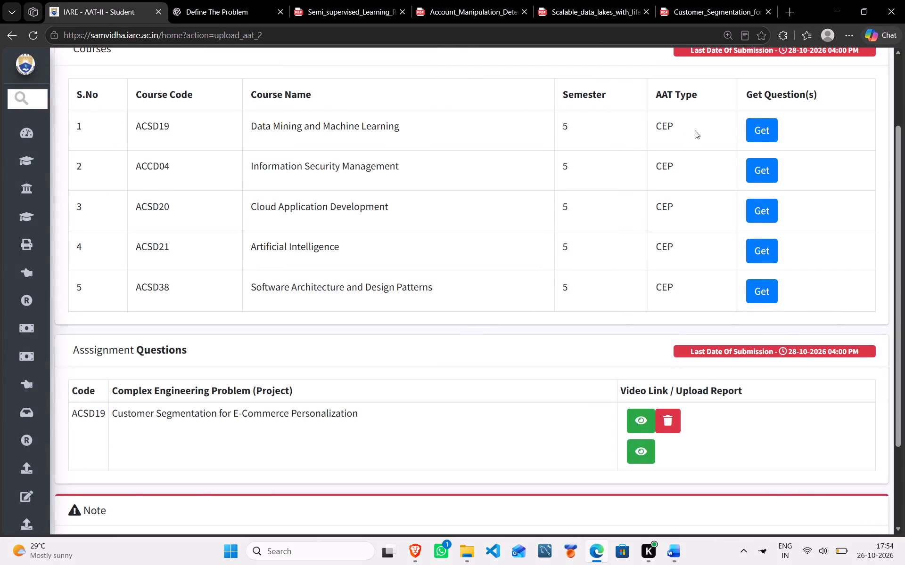
Check the submission entry for ACCD04 Information Security Management.
{"action": "left_click", "coordinate": [765, 173]}
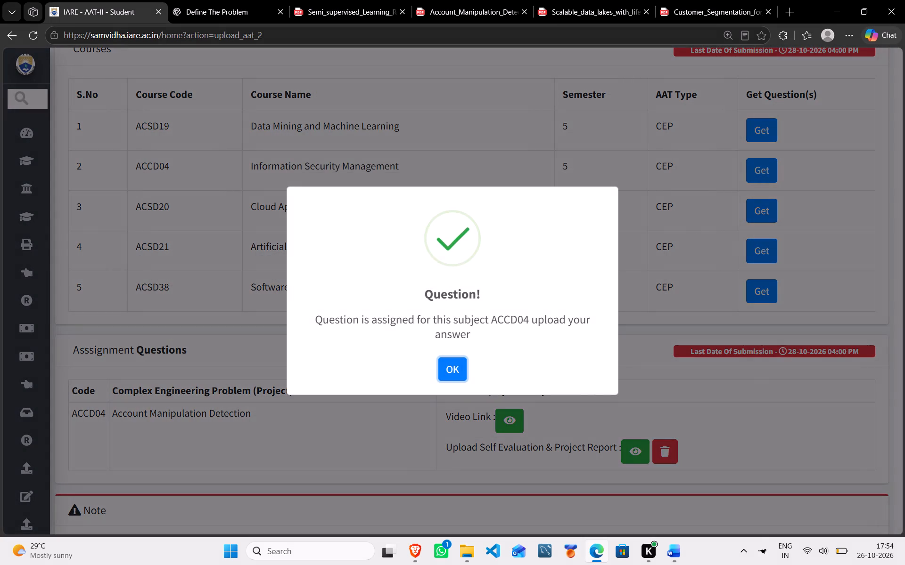
{"action": "left_click", "coordinate": [452, 369]}
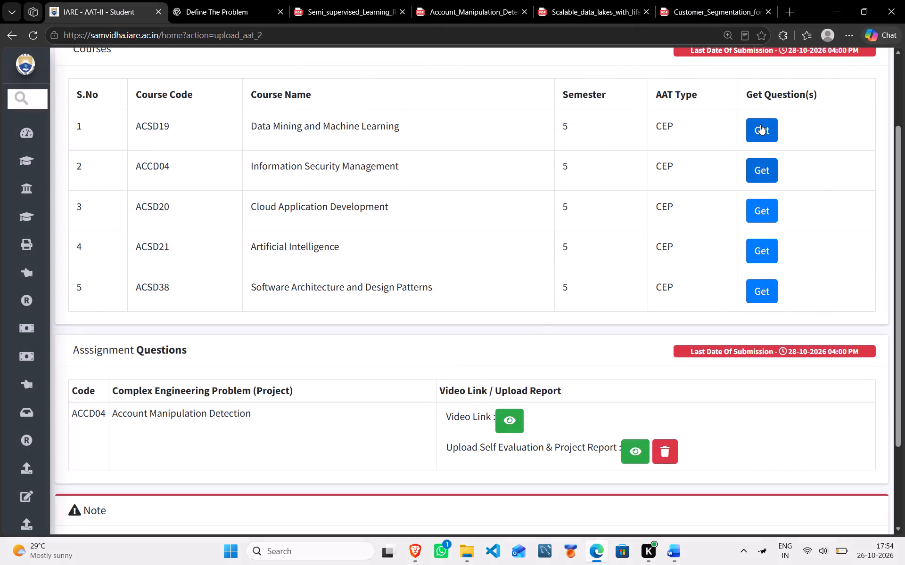
Get the assigned question for ACSD20 Cloud Application Development.
{"action": "left_click", "coordinate": [758, 213]}
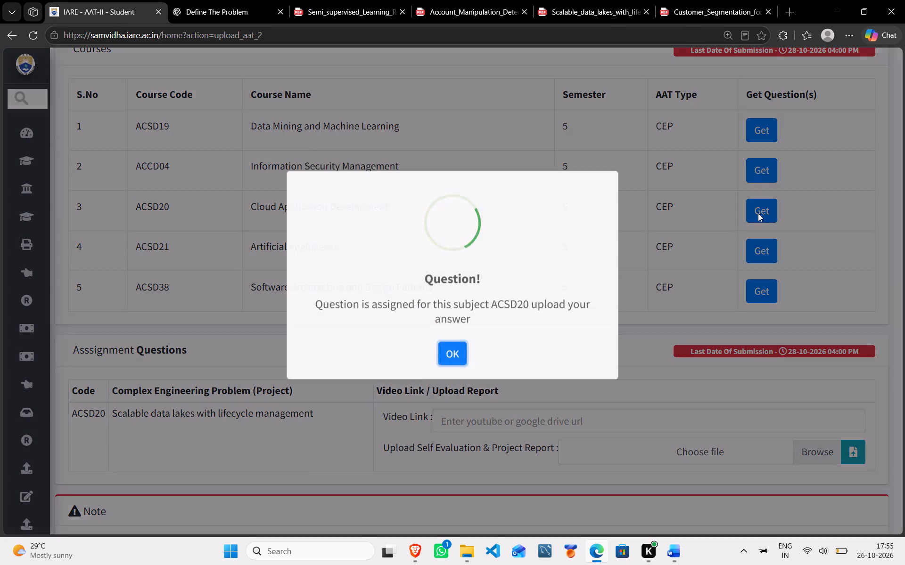
{"action": "left_click", "coordinate": [455, 372]}
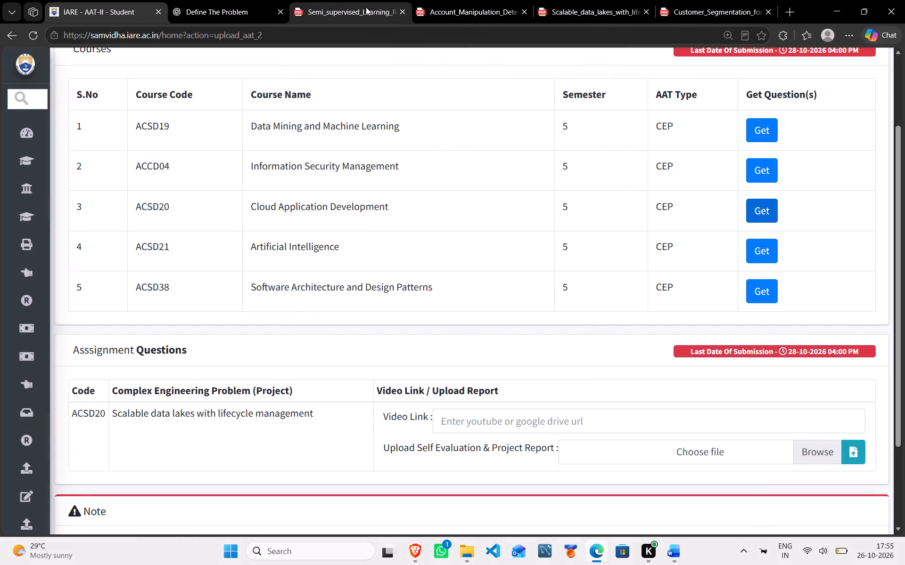
Switch to Google Drive in Brave, copy the Scalable data lakes with lifecycle management video's link, and set its general access to Anyone with the link.
{"action": "left_click", "coordinate": [418, 560]}
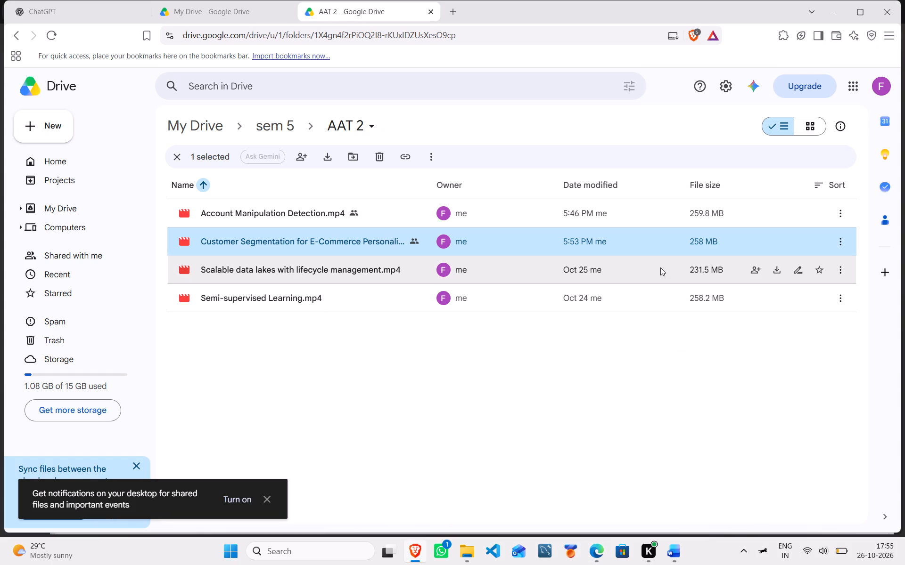
{"action": "left_click", "coordinate": [838, 266]}
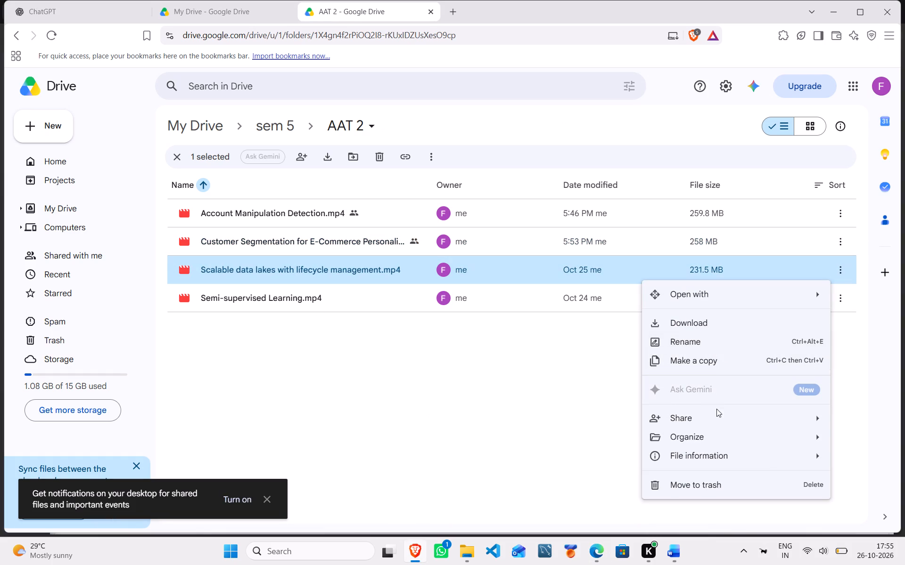
{"action": "left_click", "coordinate": [558, 440]}
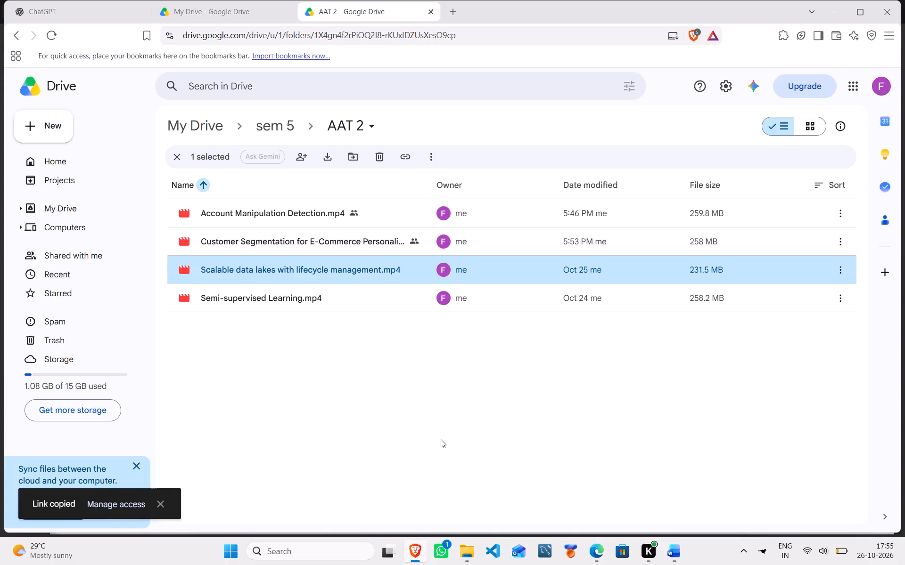
{"action": "left_click", "coordinate": [123, 506]}
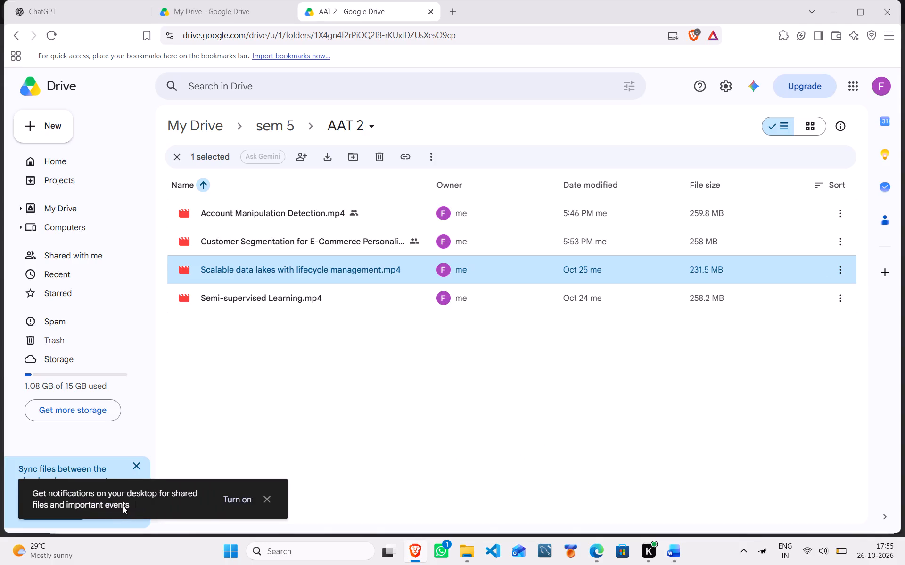
{"action": "left_click", "coordinate": [371, 360]}
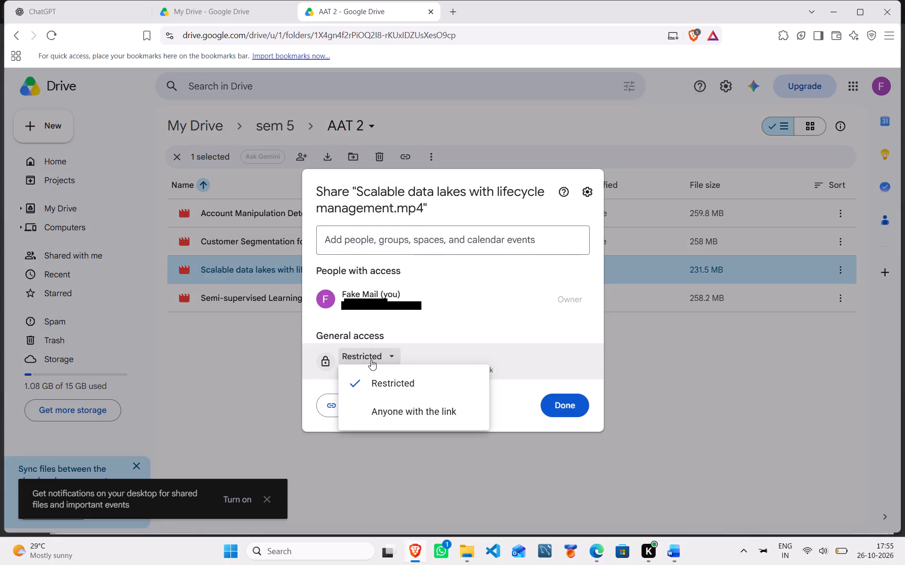
{"action": "left_click", "coordinate": [388, 406]}
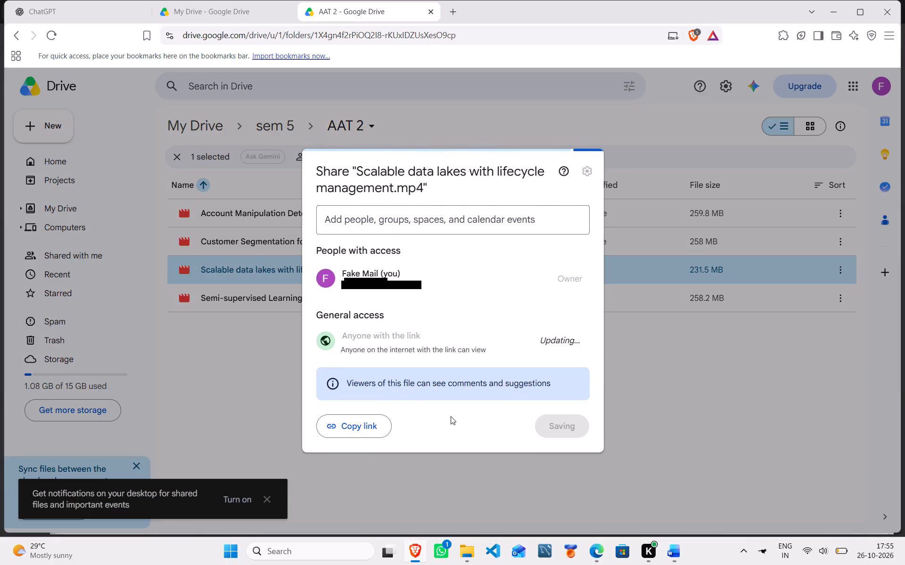
Copy the Scalable data lakes video's share link and enter it as the ACSD20 video link on the portal in Edge.
{"action": "left_click", "coordinate": [366, 423]}
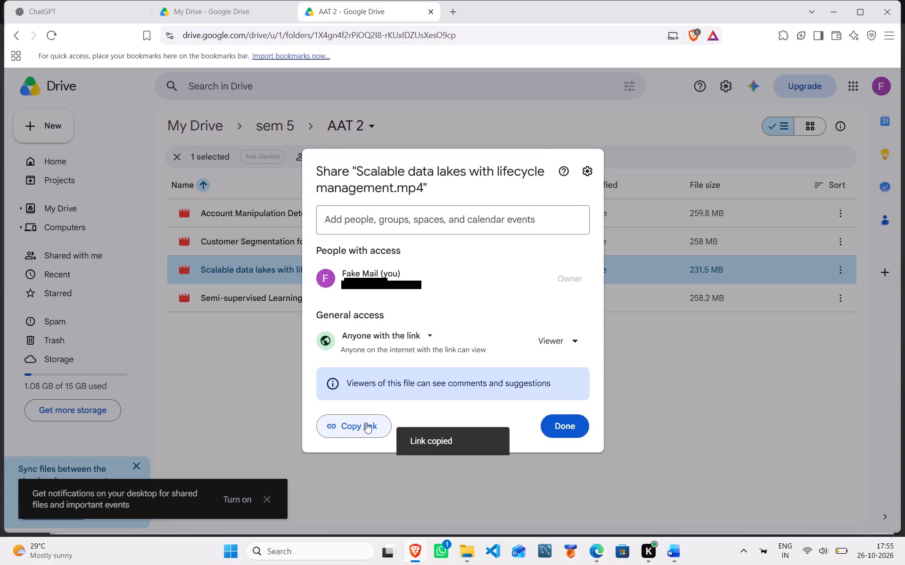
{"action": "left_click", "coordinate": [591, 562]}
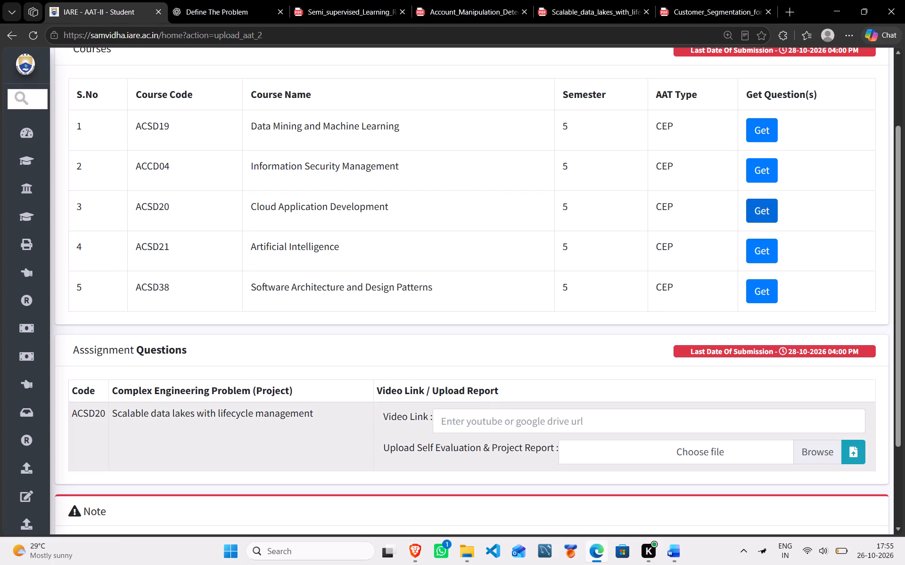
{"action": "left_click", "coordinate": [500, 422]}
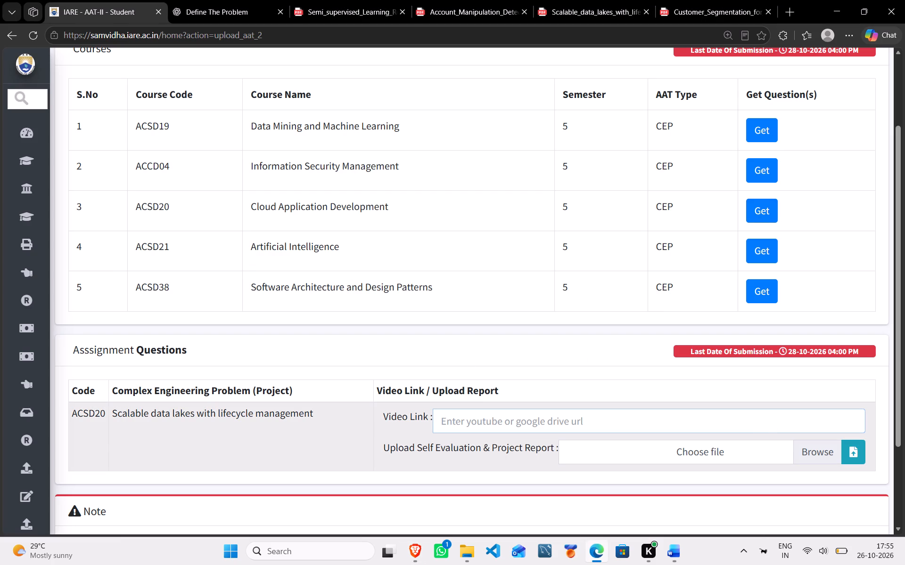
{"action": "key", "text": "ctrl+v"}
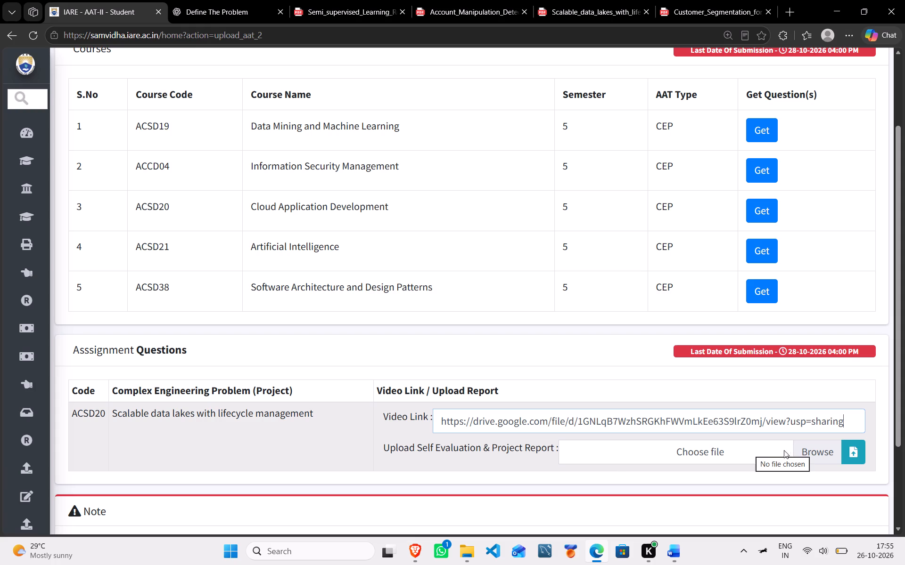
{"action": "left_click", "coordinate": [807, 452]}
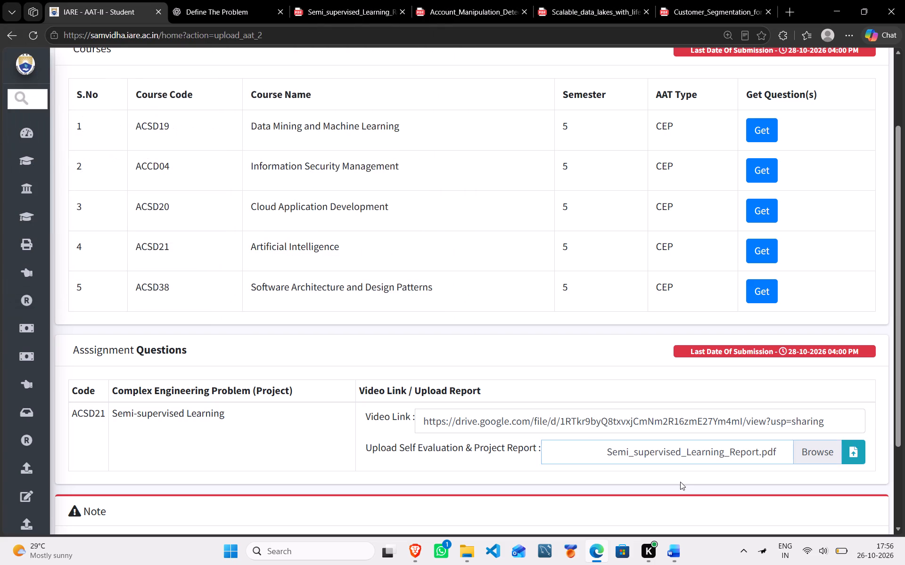
{"action": "left_click", "coordinate": [851, 449]}
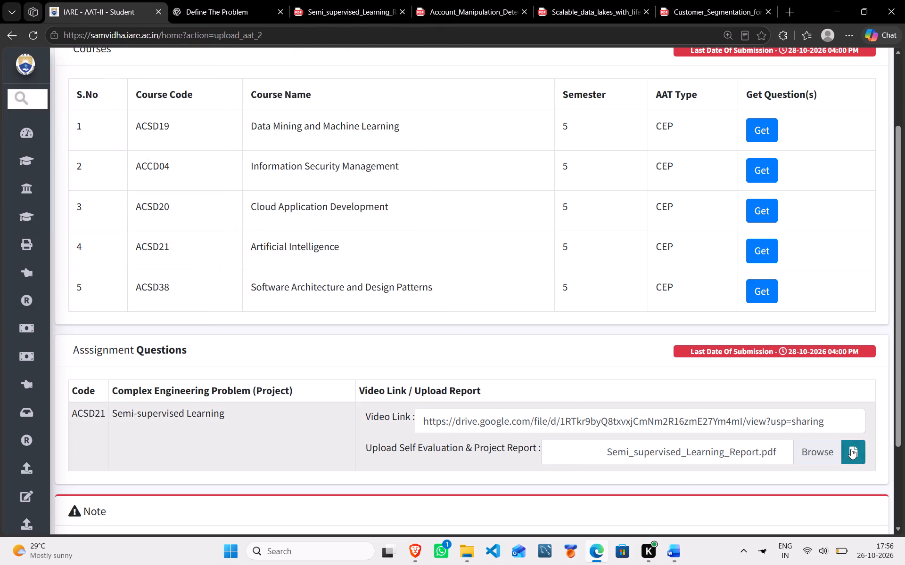
{"action": "left_click", "coordinate": [447, 361]}
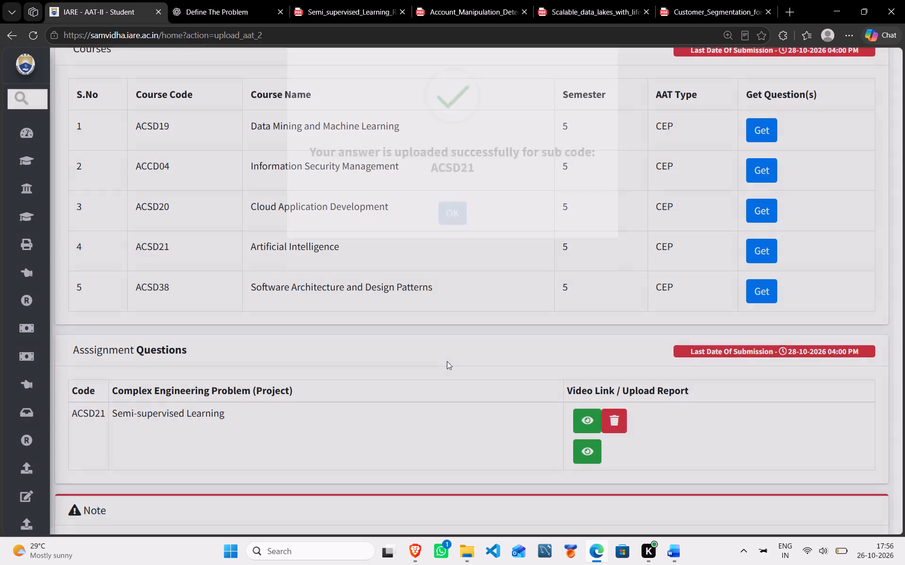
Open the portal's AAT-I upload page.
{"action": "scroll", "coordinate": [64, 469], "scroll_direction": "down", "scroll_amount": 7}
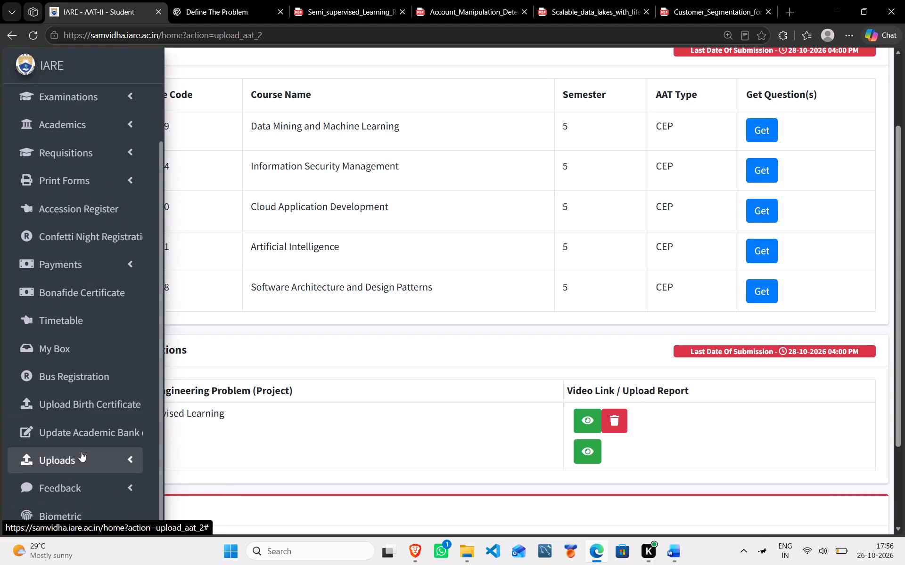
{"action": "left_click", "coordinate": [81, 455]}
{"action": "scroll", "coordinate": [81, 455], "scroll_direction": "down", "scroll_amount": 7}
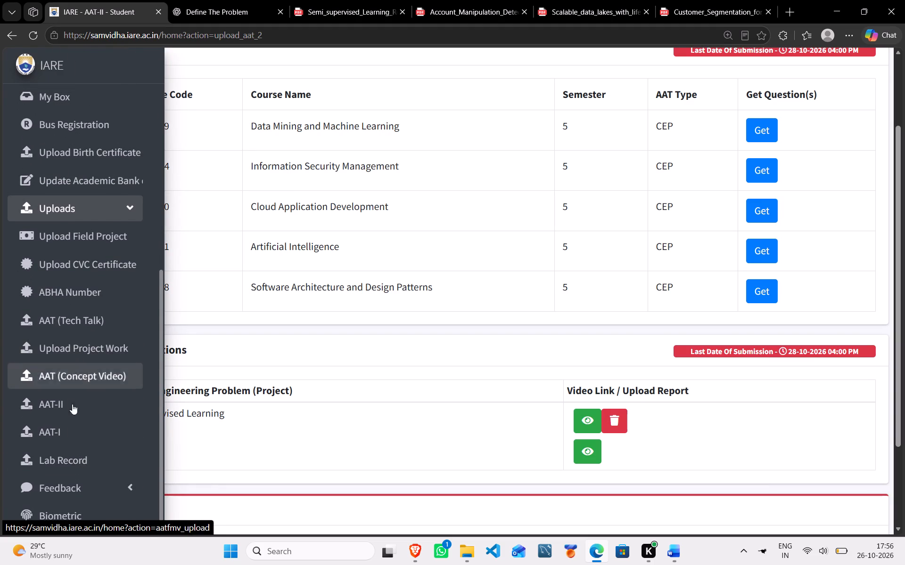
{"action": "left_click", "coordinate": [73, 431]}
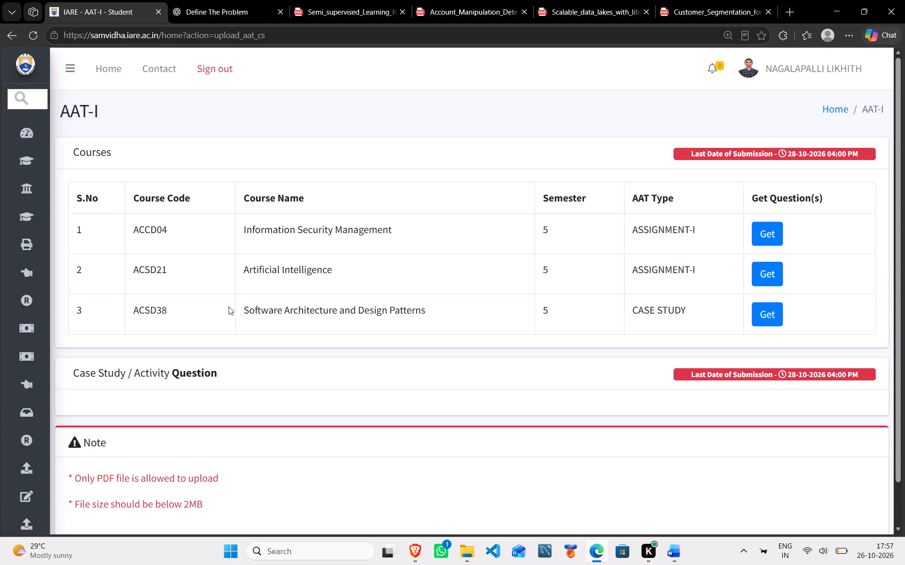
Get the AAT-I questions for ACCD04 Information Security Management and ACSD38 Software Architecture and Design Patterns.
{"action": "left_click", "coordinate": [770, 231]}
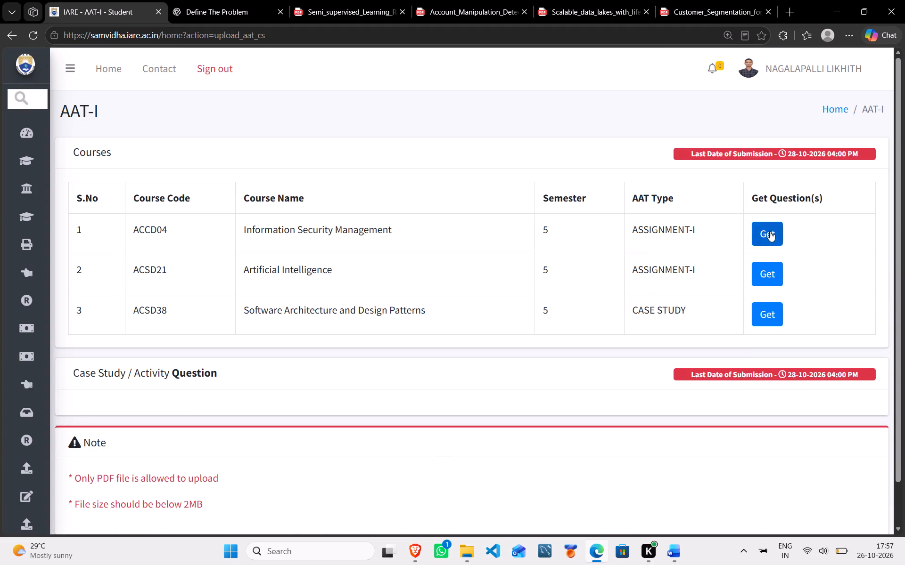
{"action": "left_click", "coordinate": [452, 375]}
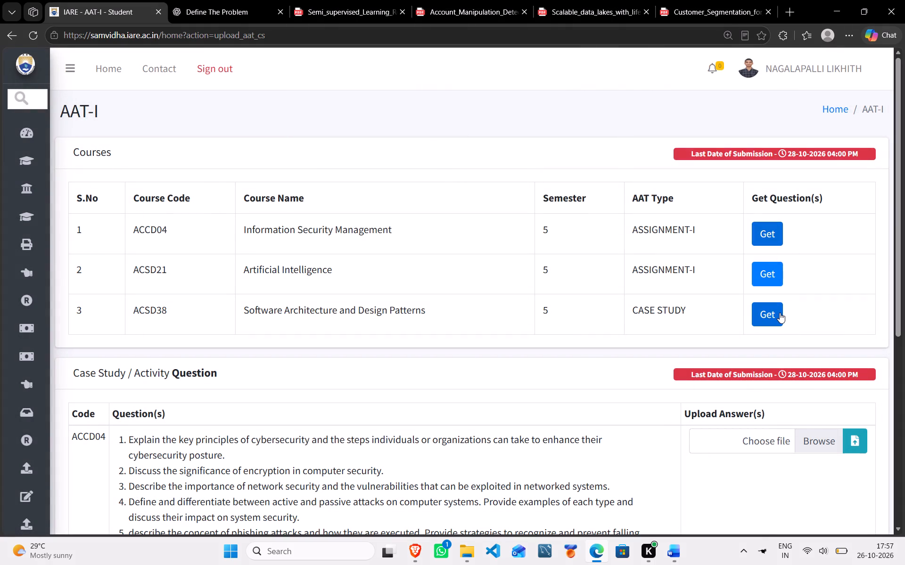
{"action": "left_click", "coordinate": [780, 313]}
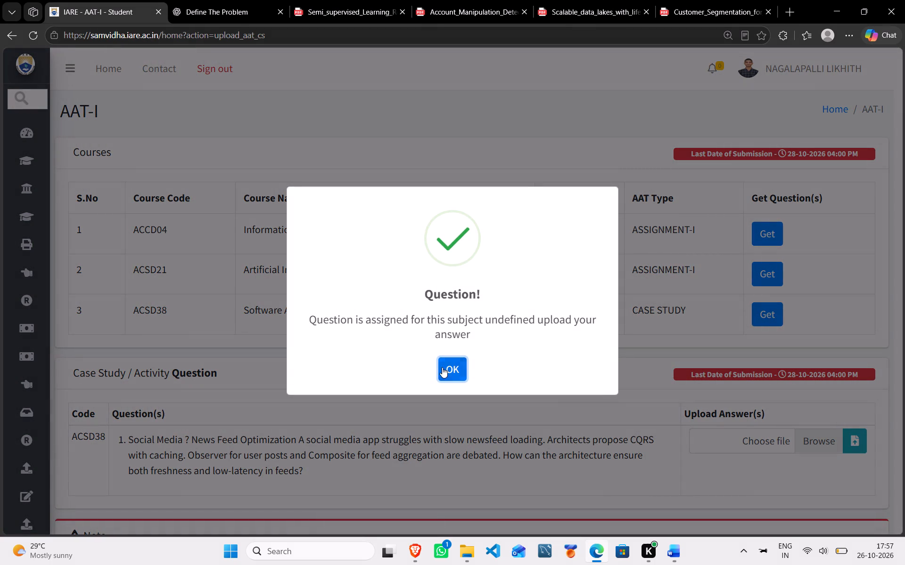
{"action": "left_click", "coordinate": [444, 367]}
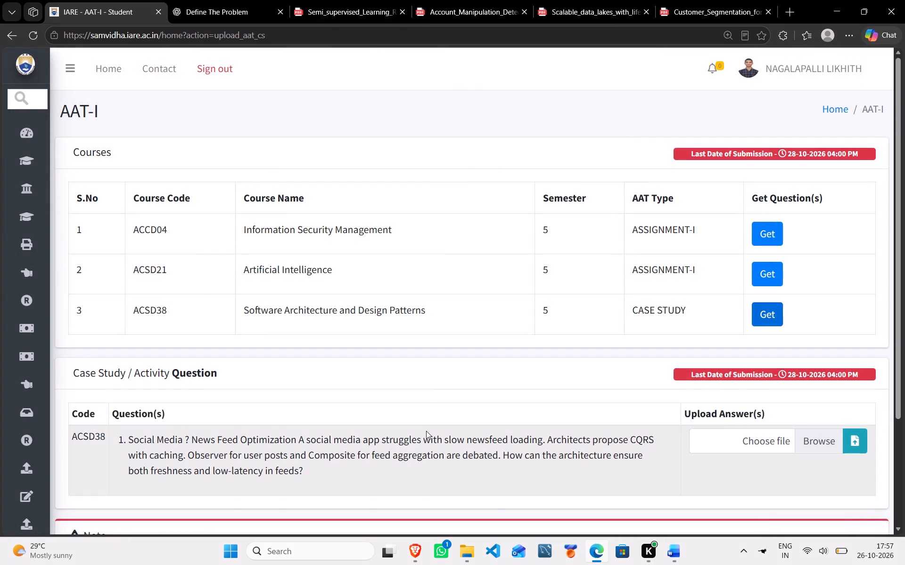
Minimize the portal window, and close the Google Drive browser window and the Customer_Segmentation_for_E_Commerce_Personalization_Report document in Word.
{"action": "left_click", "coordinate": [834, 12]}
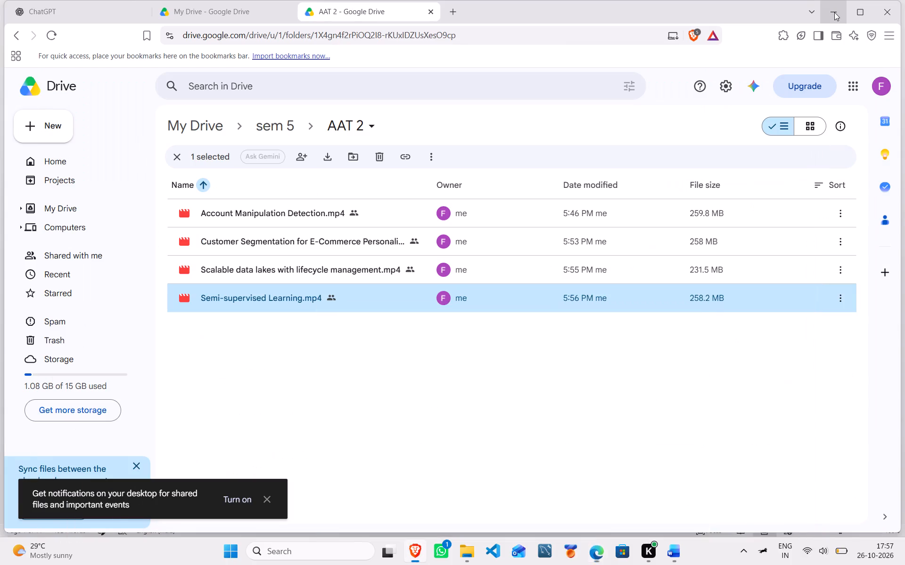
{"action": "left_click", "coordinate": [899, 6]}
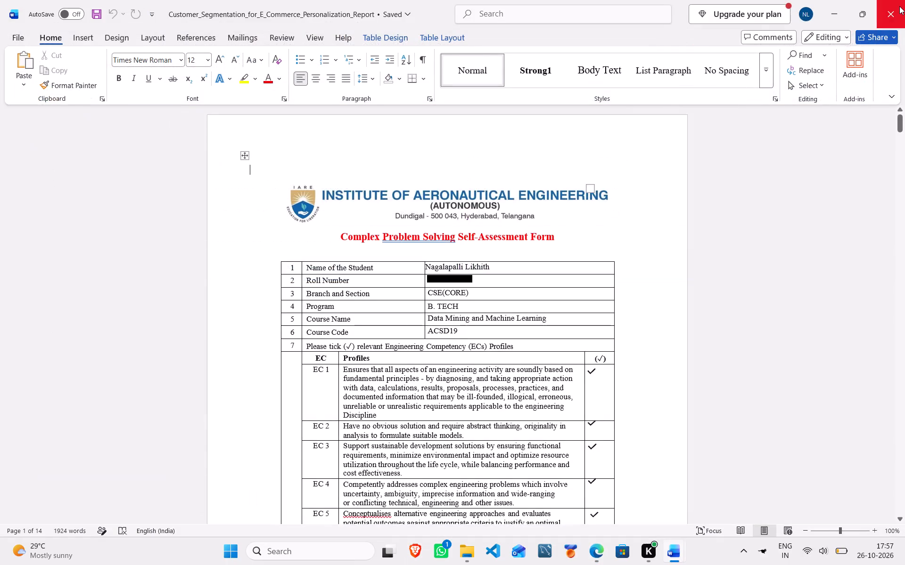
{"action": "left_click", "coordinate": [899, 6]}
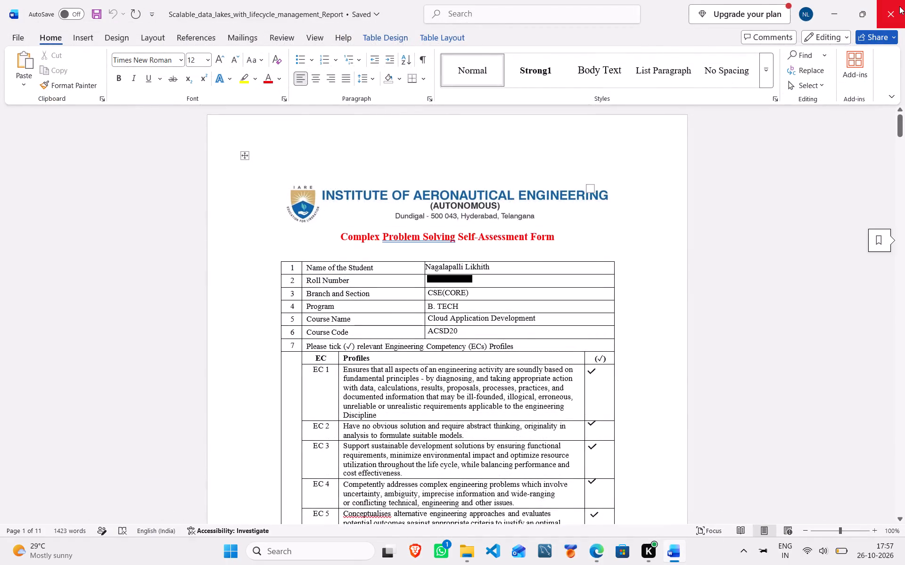
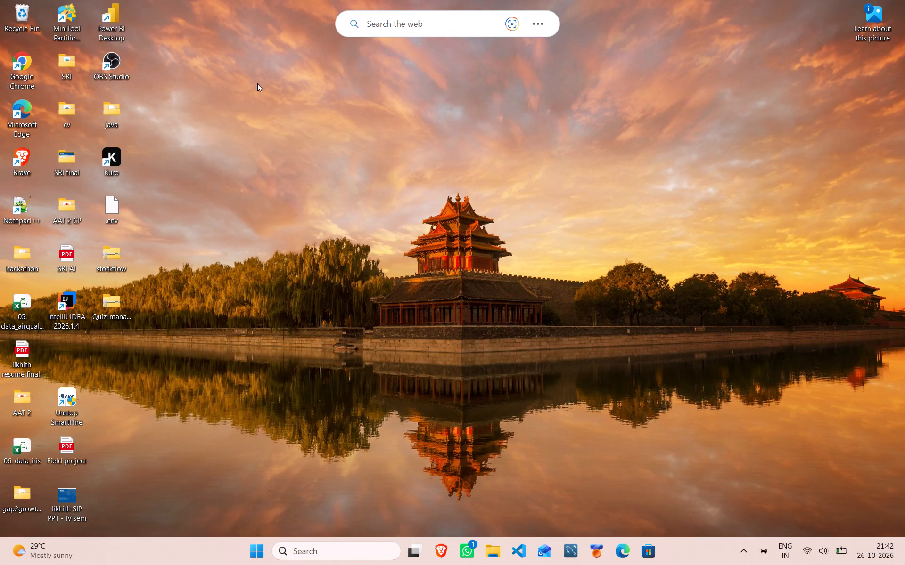
Launch the Brave browser.
{"action": "left_click", "coordinate": [440, 549]}
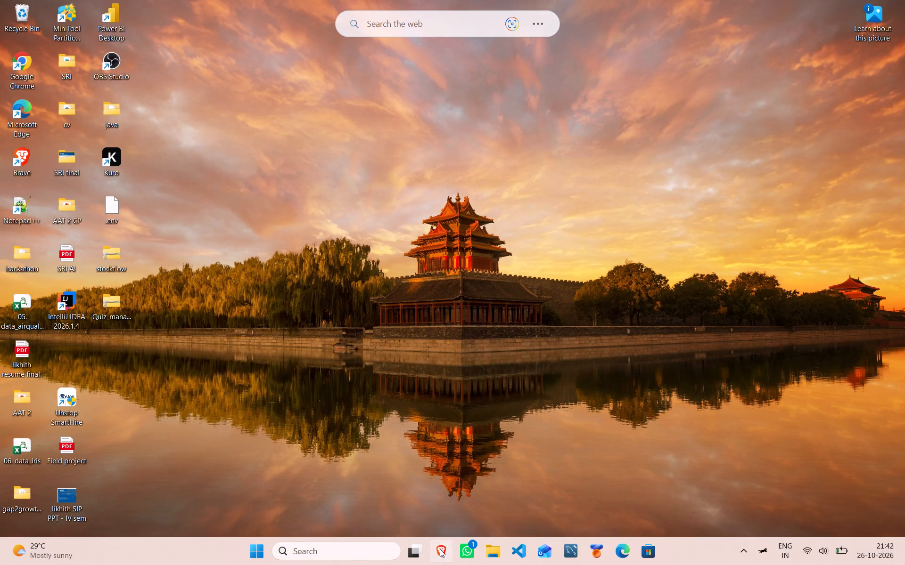